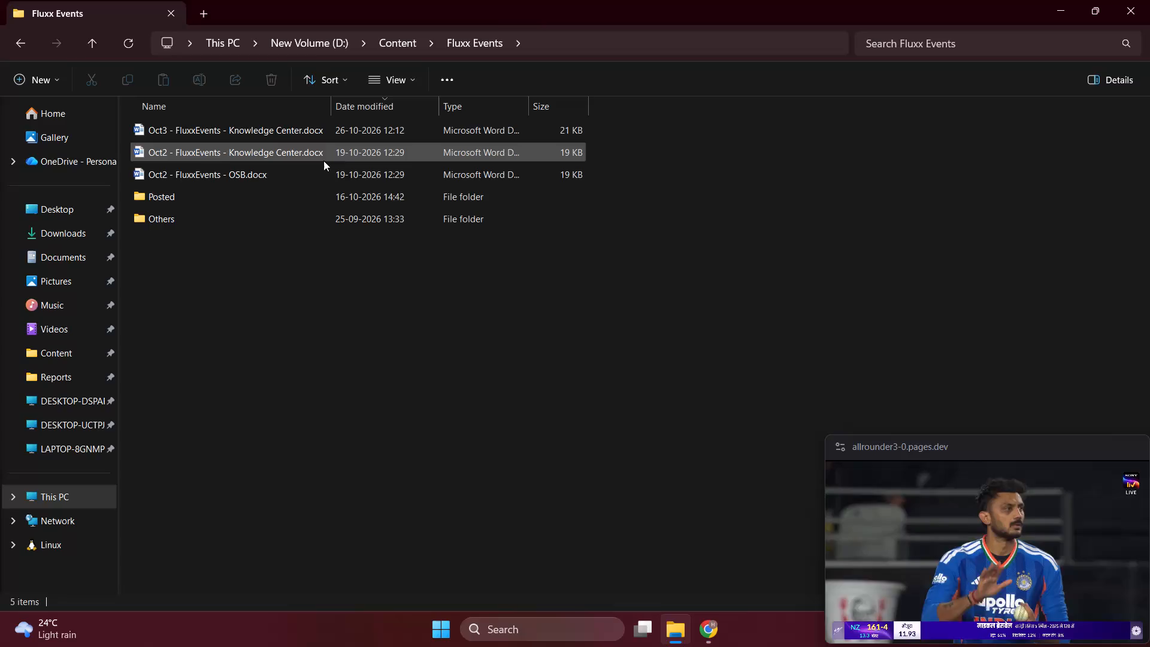
Open the document "Oct2 - FluxxEvents - Knowledge Center.docx" in Word.
triple_click(269, 154)
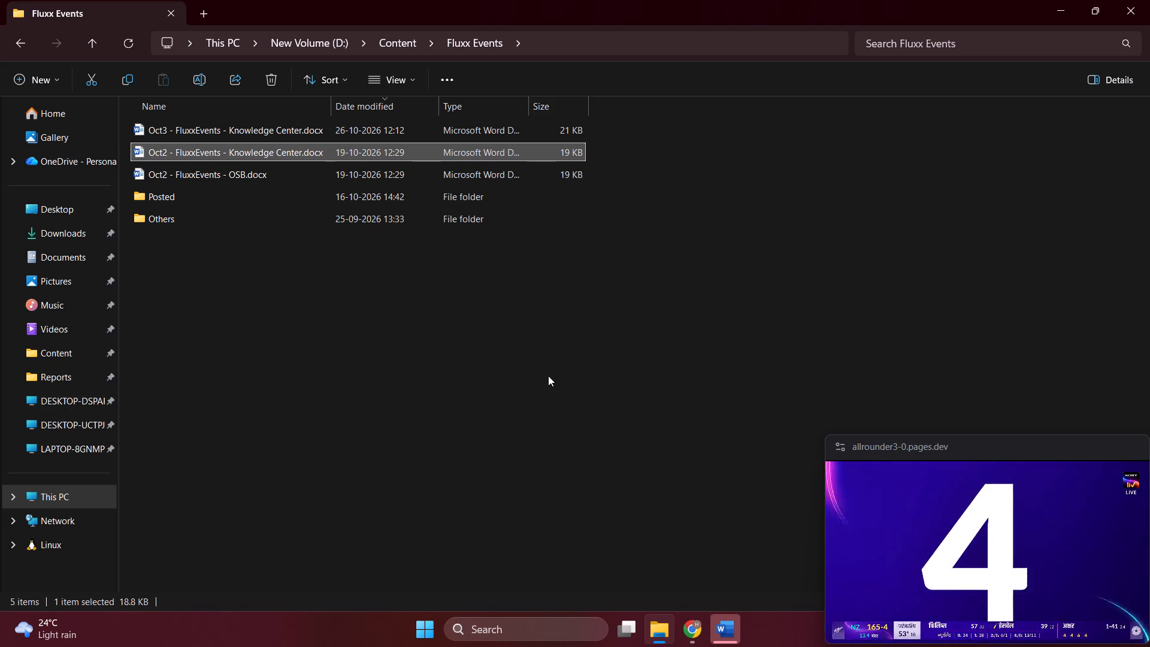
left_click(719, 633)
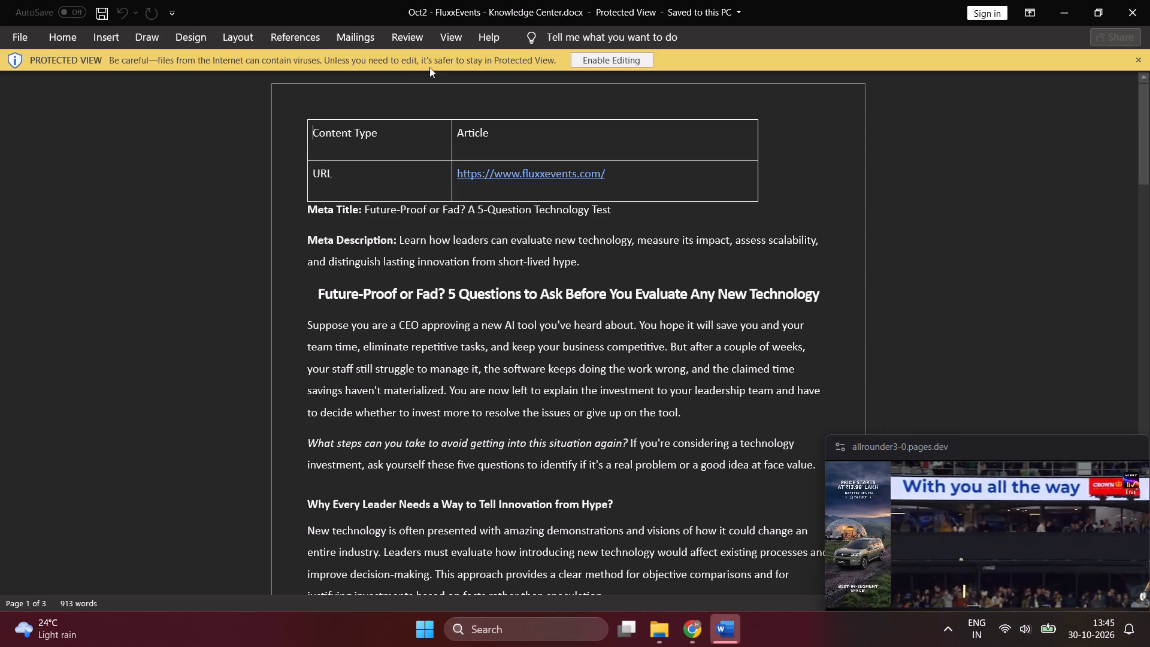
Switch the document's page background from dark to white.
left_click(447, 37)
left_click(264, 74)
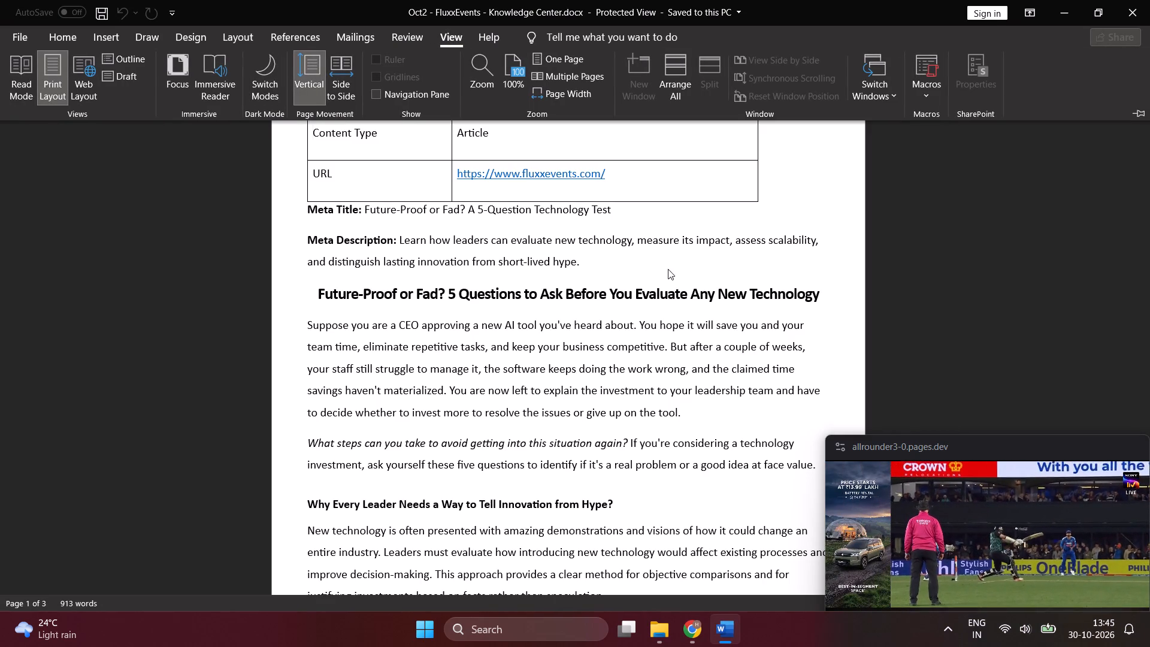
left_click(565, 343)
Skim the article from its introduction through the 5-Question Test and return to its beginning.
scroll(393, 329, "down", 5)
scroll(453, 337, "down", 9)
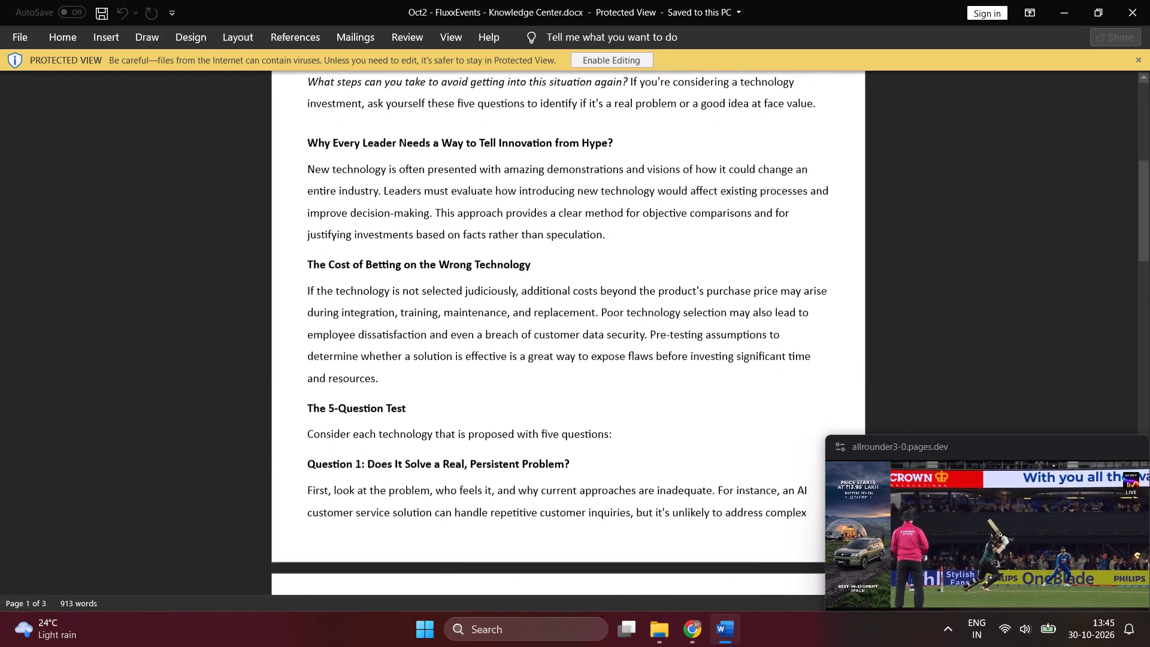
scroll(461, 340, "down", 13)
scroll(462, 341, "up", 20)
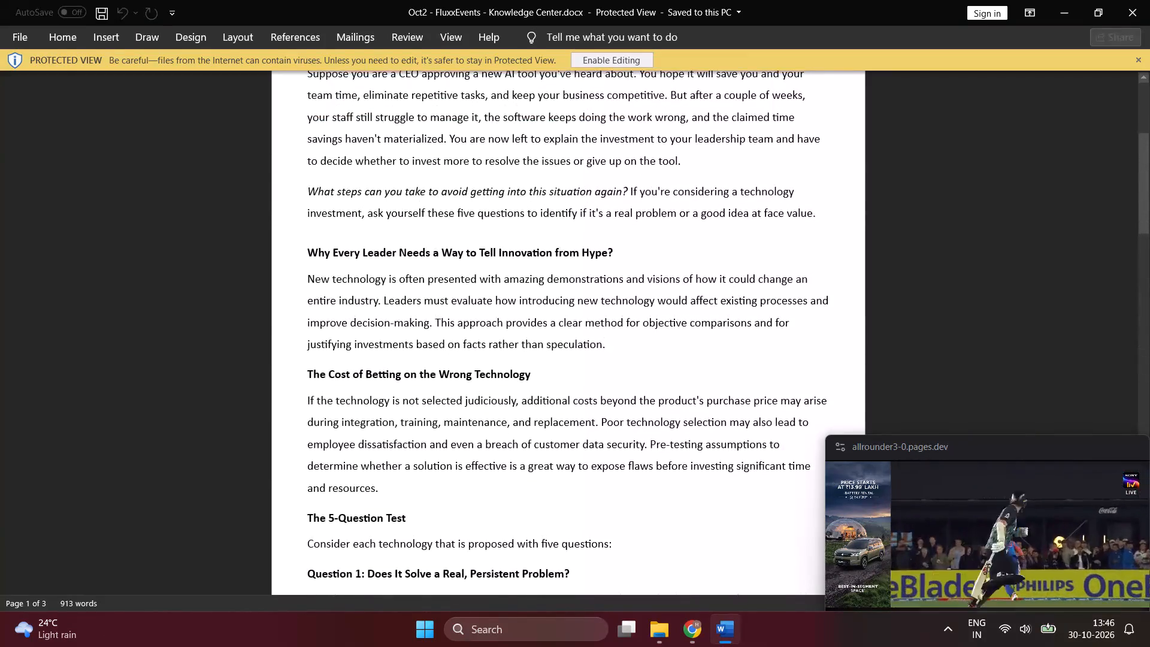
scroll(468, 355, "down", 2)
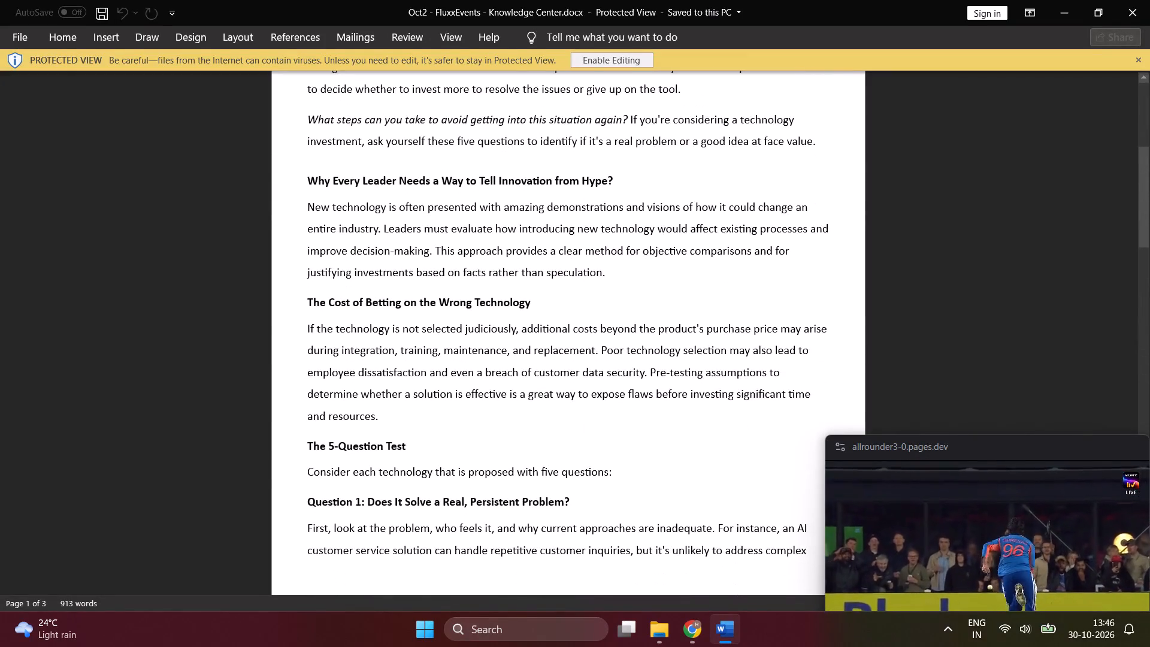
scroll(468, 355, "down", 6)
scroll(468, 355, "up", 20)
scroll(468, 355, "up", 4)
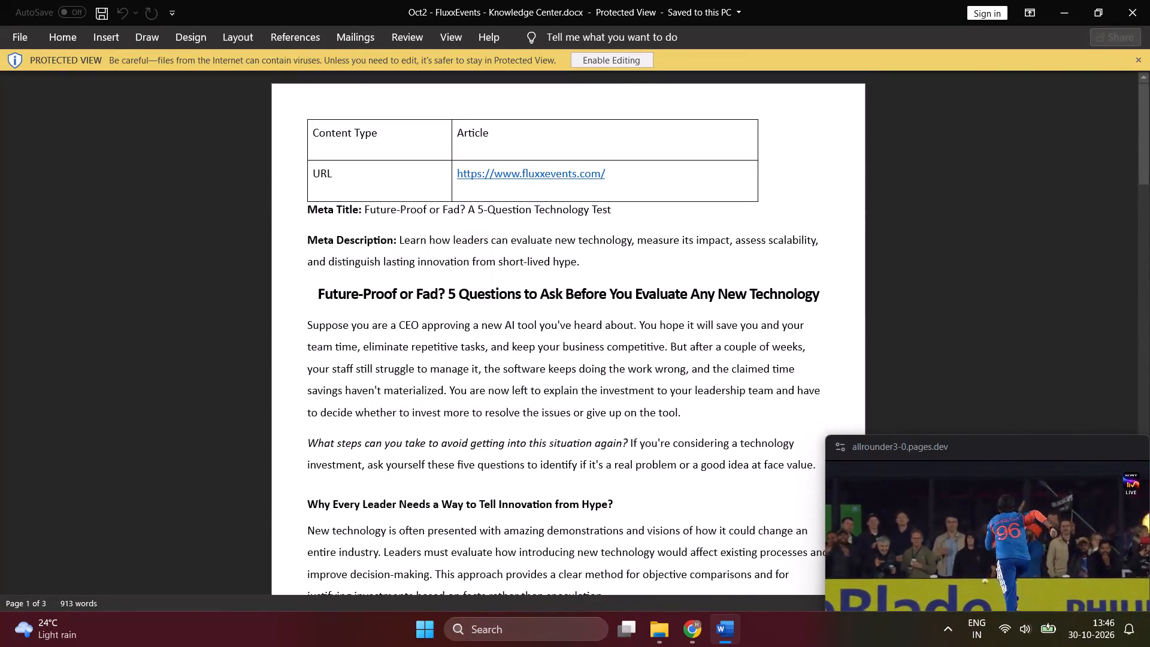
Switch to Chrome and collapse the tab group holding the cricket stream, keeping its video in a picture-in-picture window.
key("alt+Tab")
key("alt+Tab")
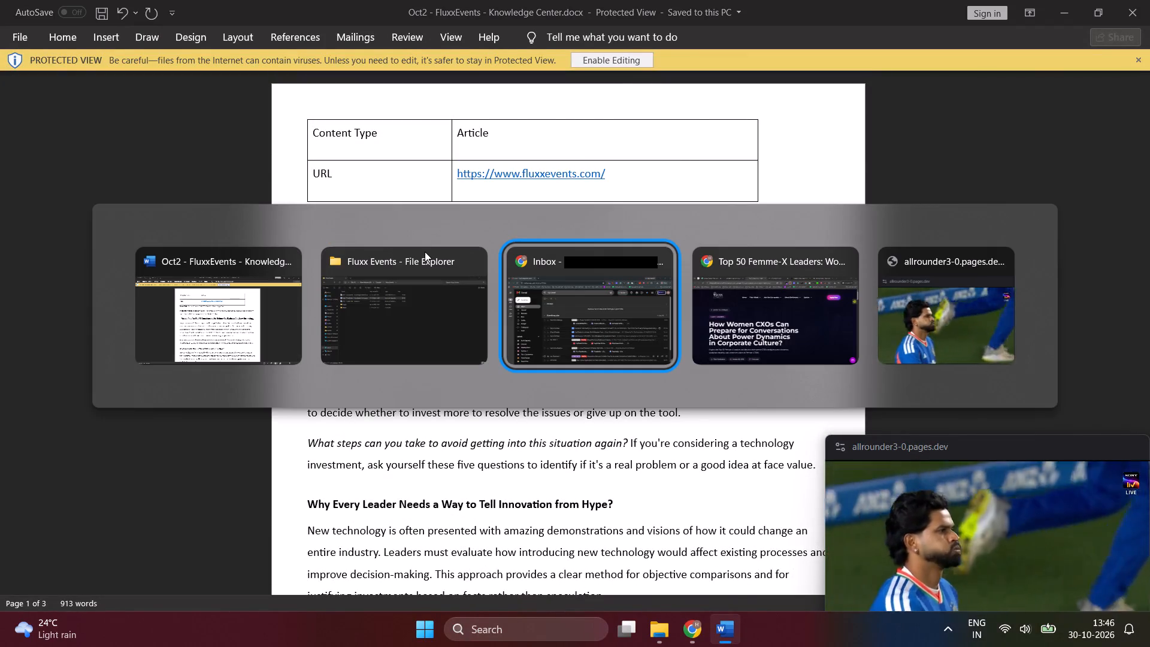
key("alt+Tab")
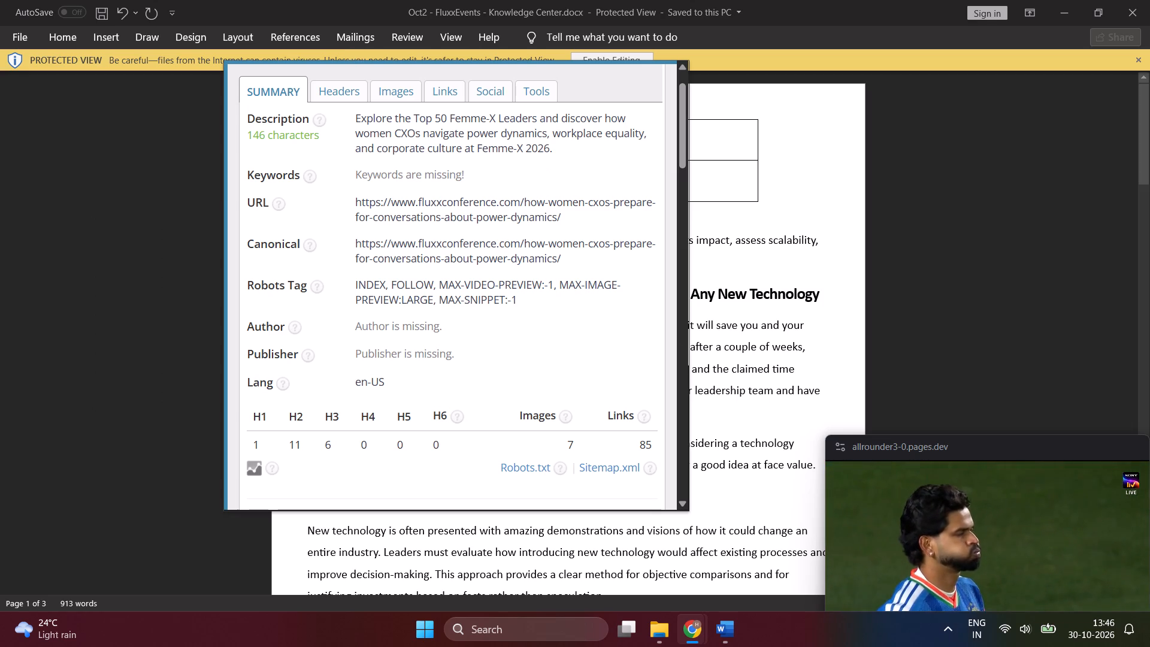
left_click(1119, 449)
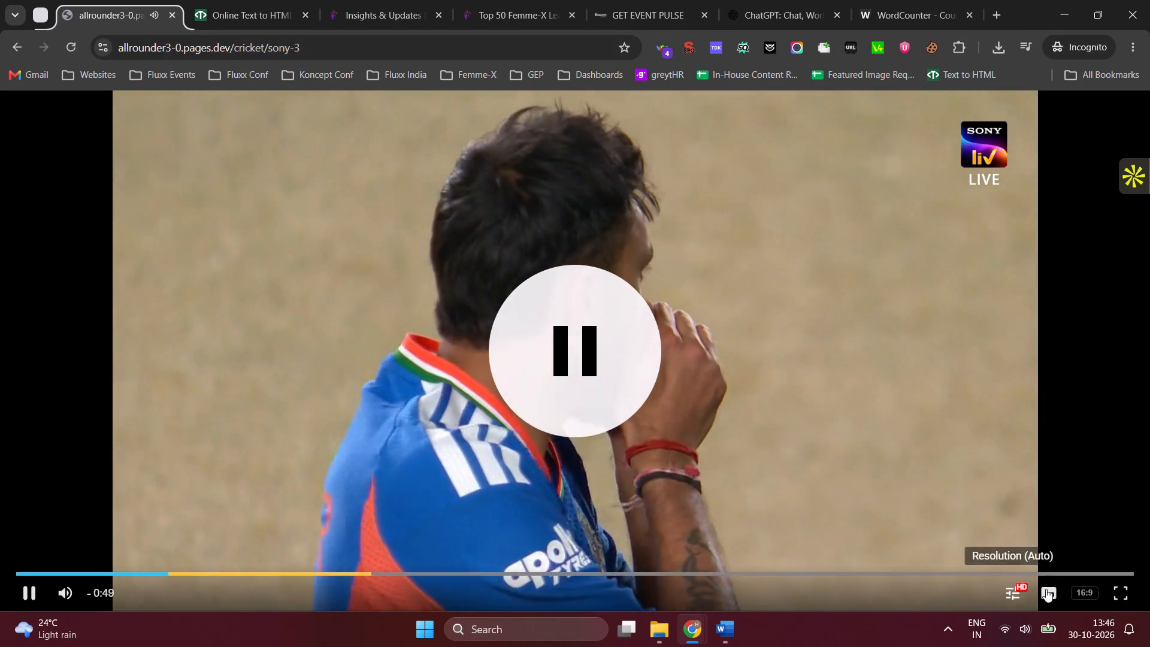
left_click(1052, 589)
left_click(39, 20)
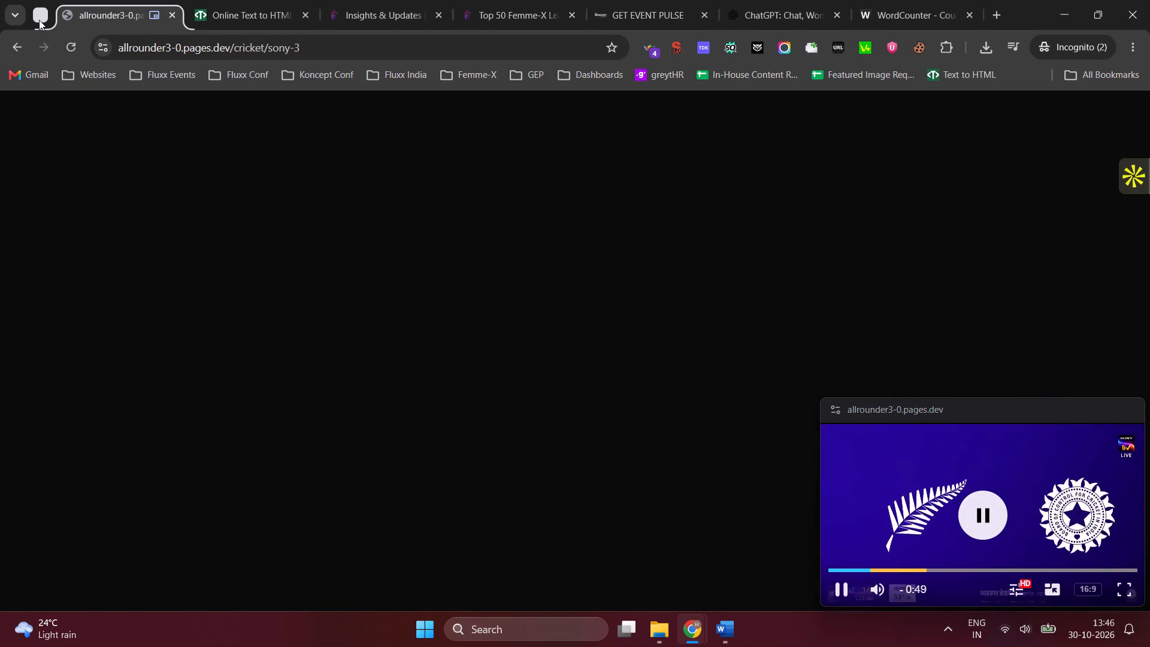
Move the floating cricket video window lower so that it covers less of the converter page.
left_click_drag(969, 412, 967, 449)
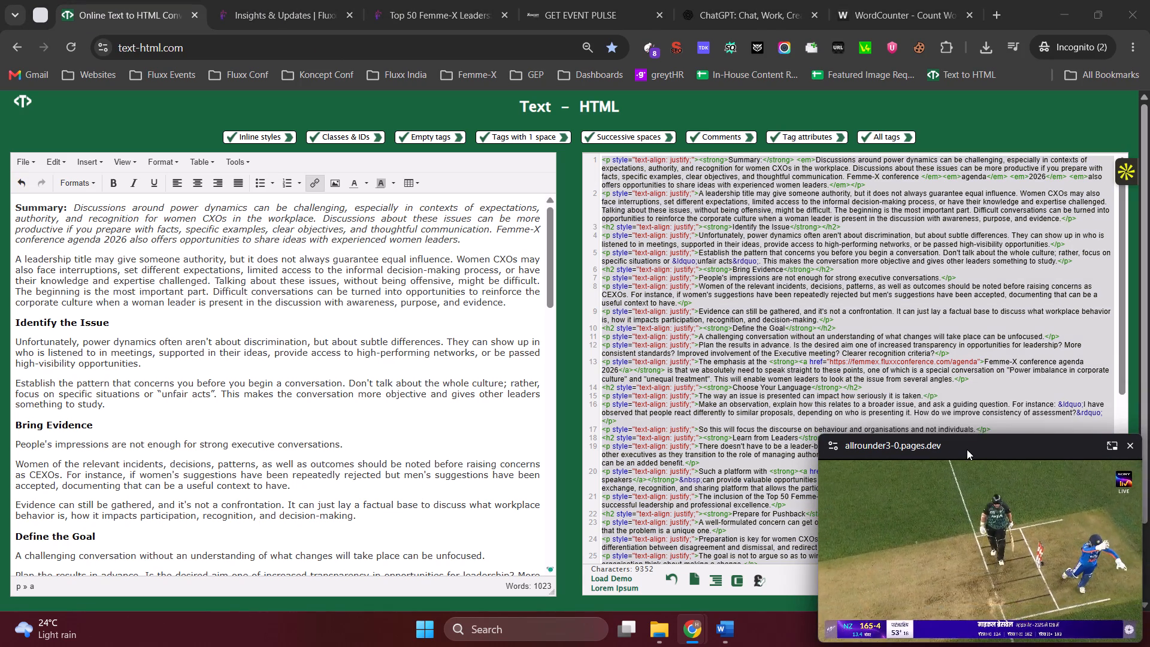
left_click_drag(967, 449, 972, 455)
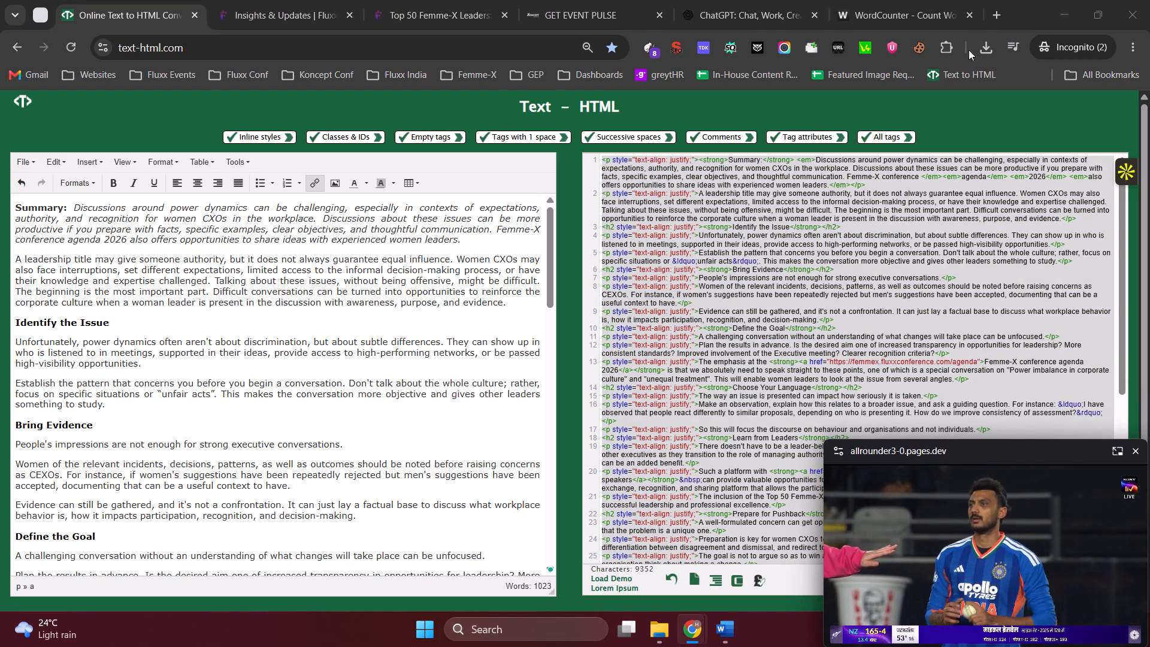
Clear all of the previous article's content from the Text-HTML converter and place the cursor in its empty text editor.
left_click(1021, 0)
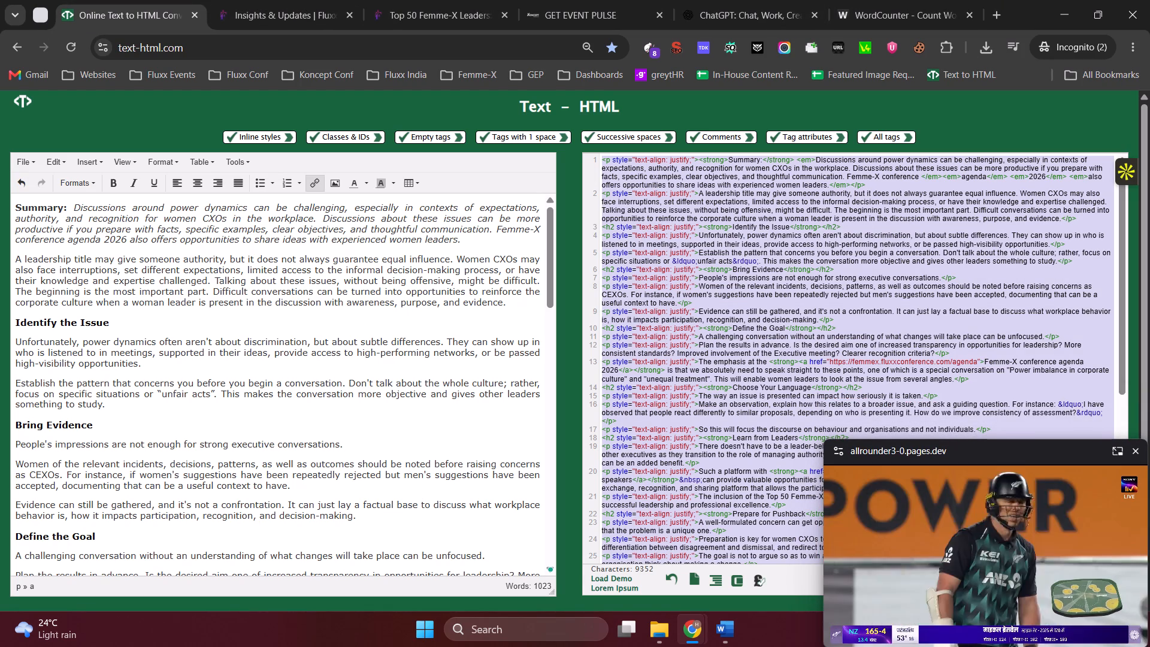
left_click(755, 240)
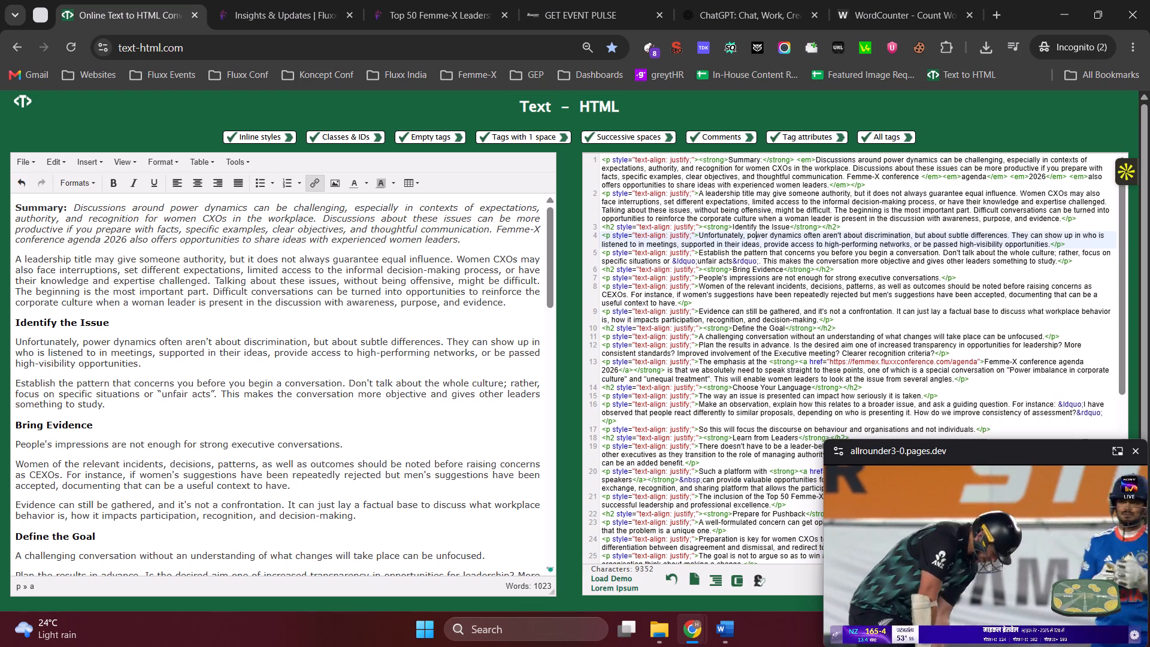
key("Delete")
key("ctrl+a")
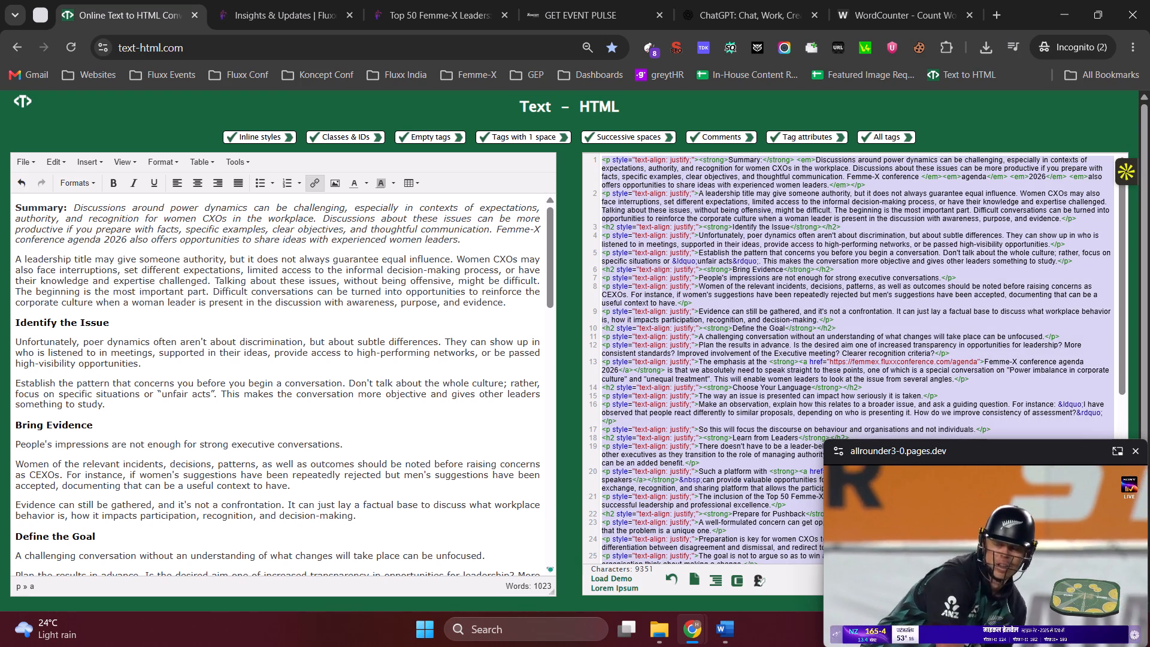
key("BackSpace")
key("Delete")
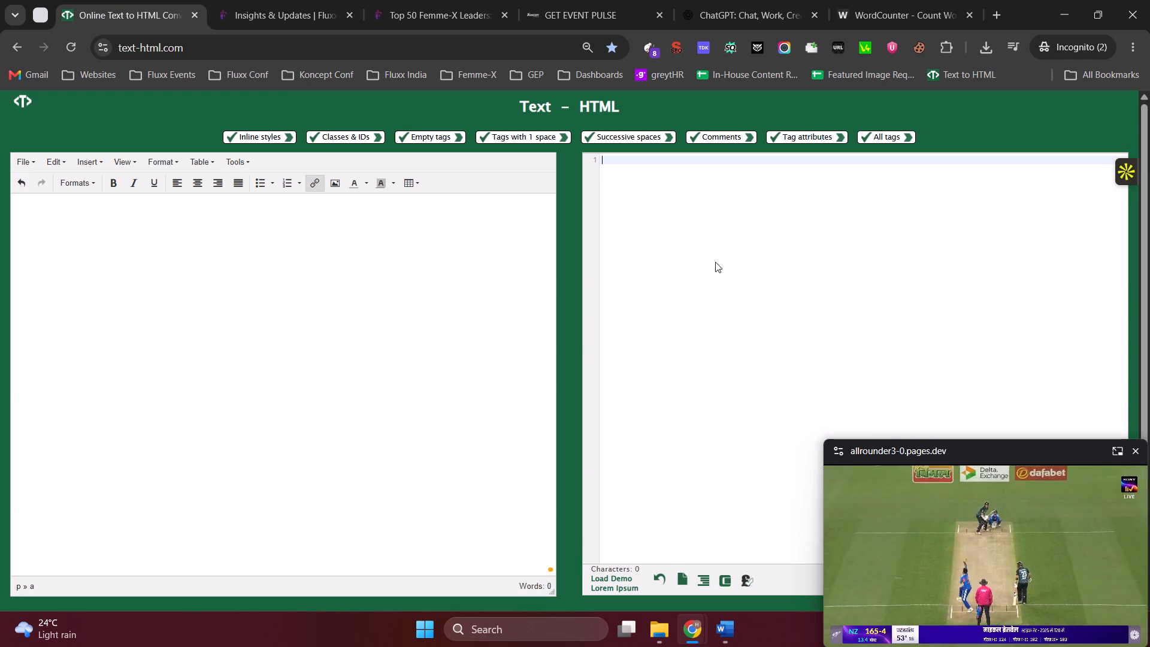
left_click(334, 225)
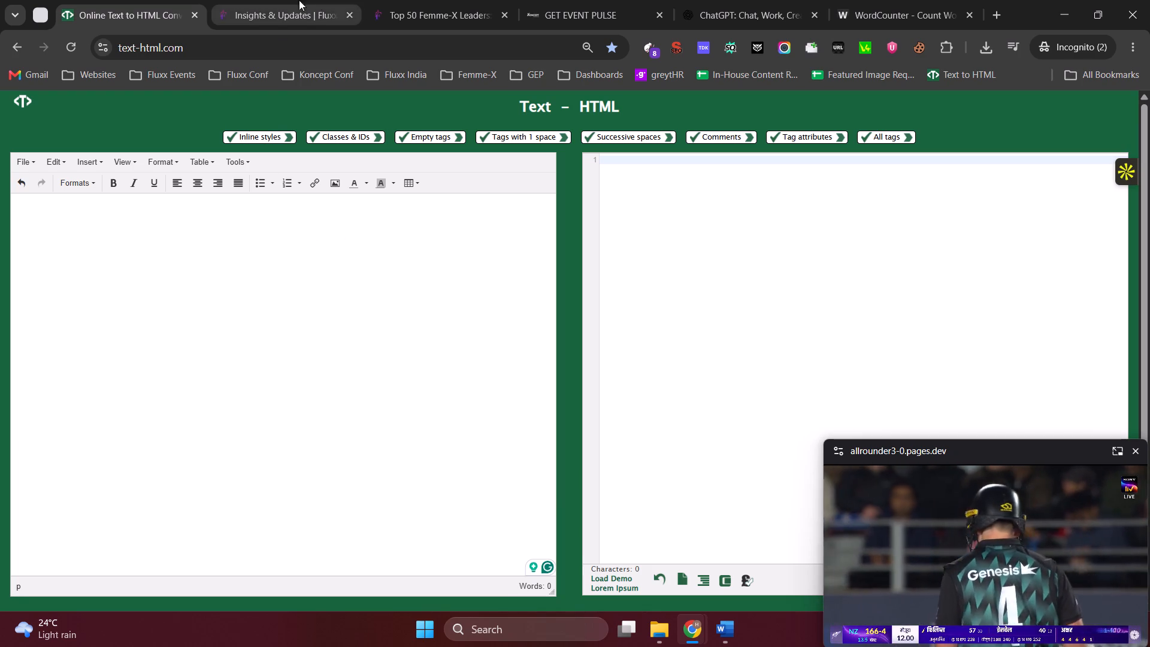
Close the "Insights & Updates" and "Top 50 Femme-X Leaders" browser tabs.
left_click(347, 17)
left_click(347, 17)
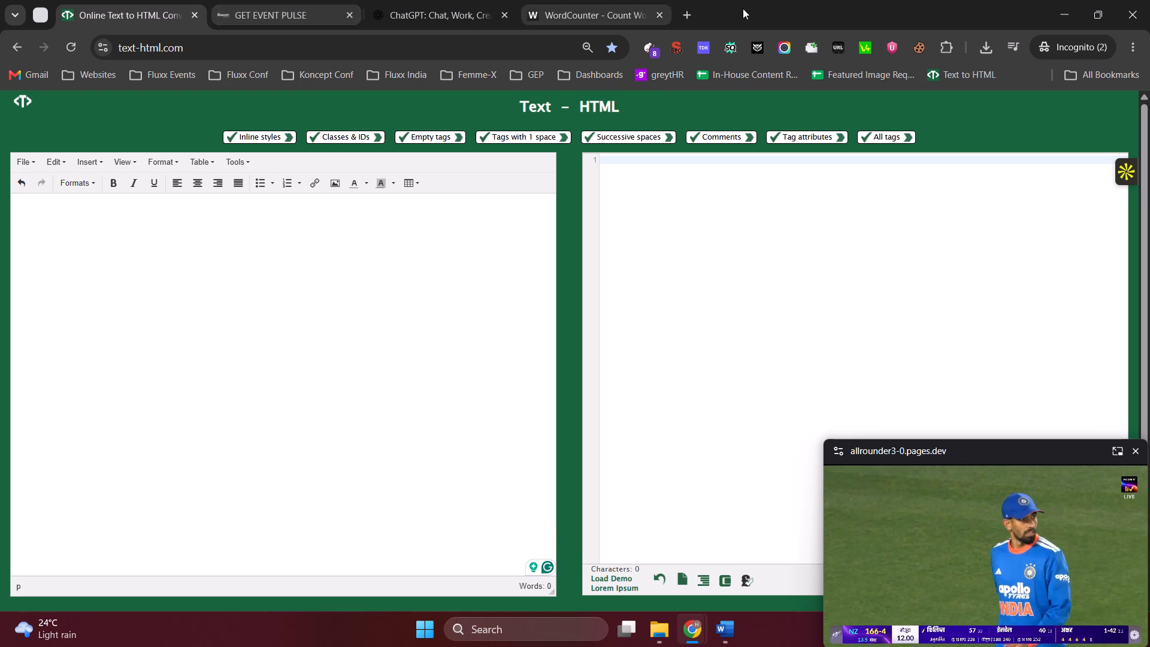
Search Google for "fluxx events" in a new tab.
left_click(694, 17)
type("fluxx events")
key("Return")
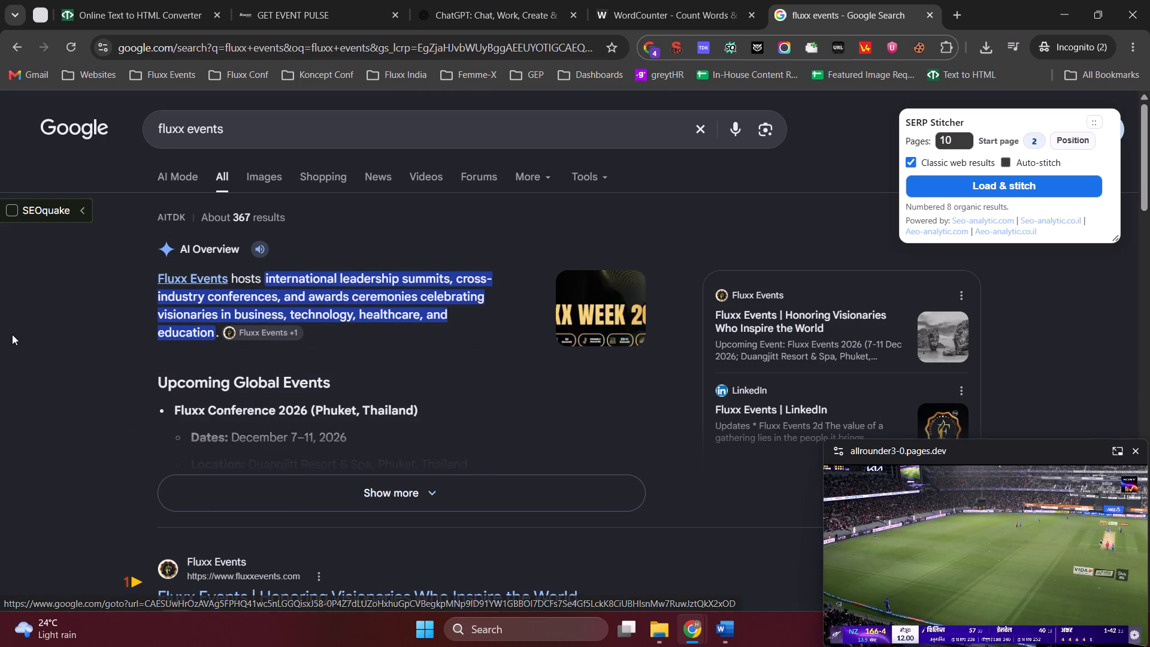
Expand and read the AI Overview about Fluxx Events, and look through the results for the official website.
left_click(16, 331)
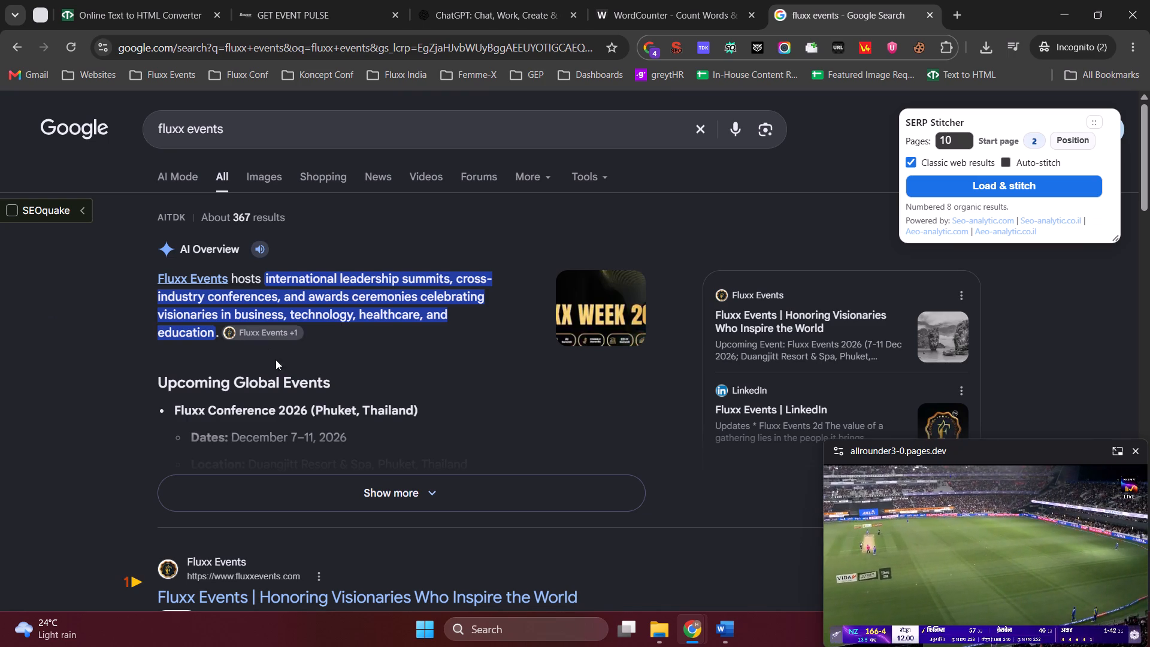
scroll(397, 405, "down", 2)
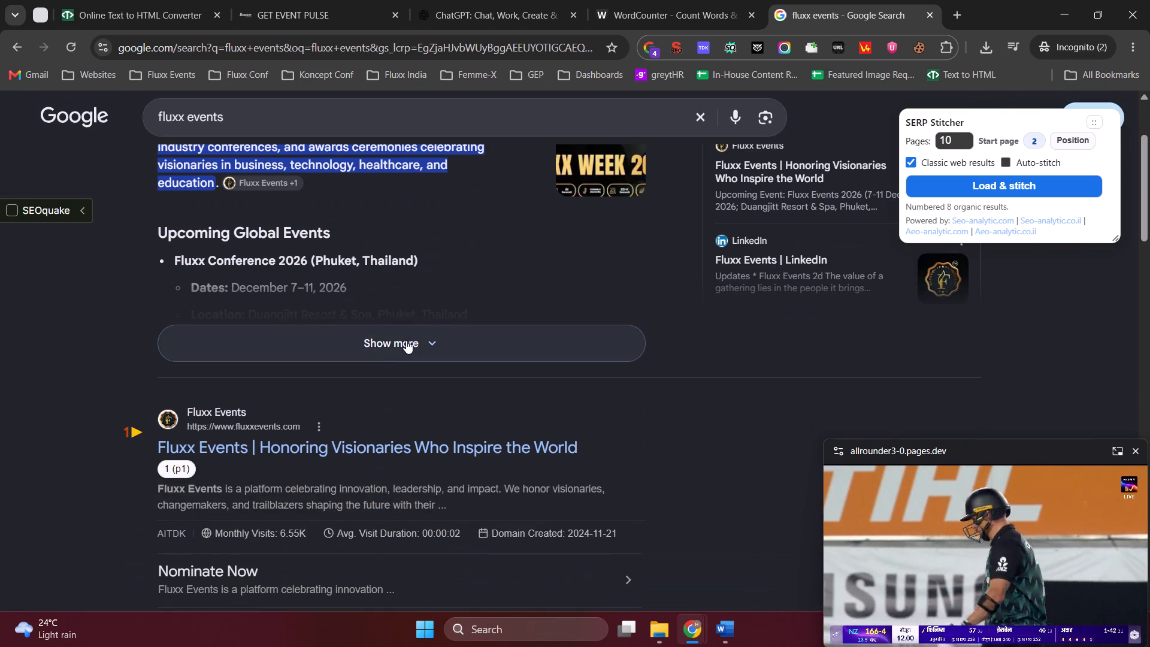
left_click(406, 340)
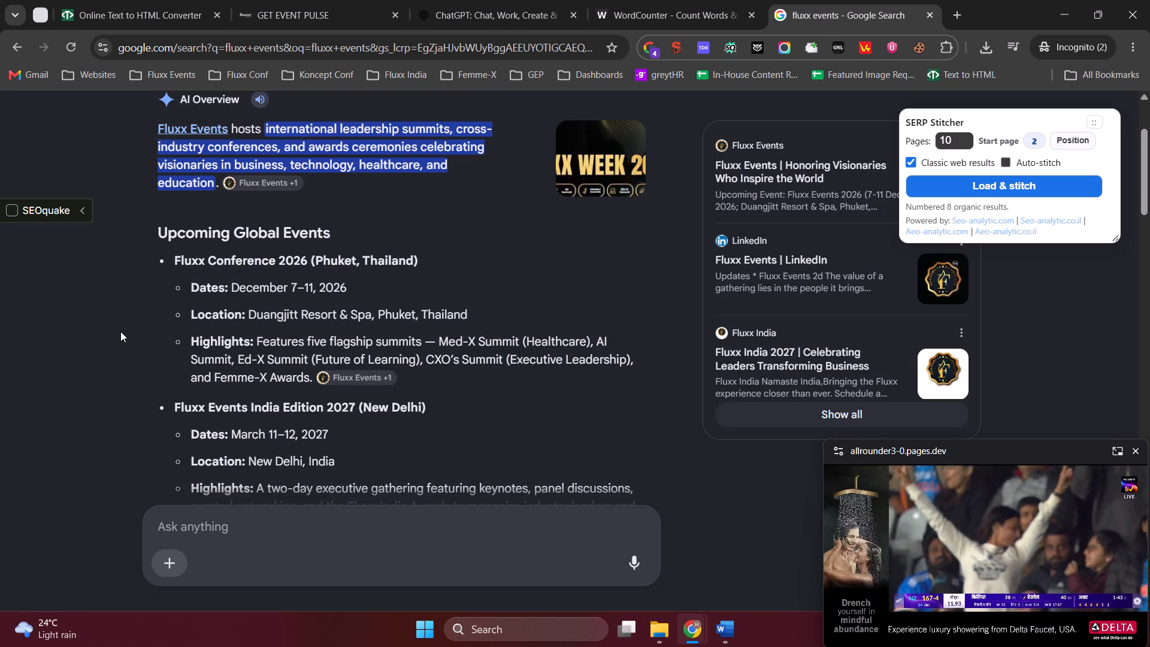
scroll(283, 374, "down", 2)
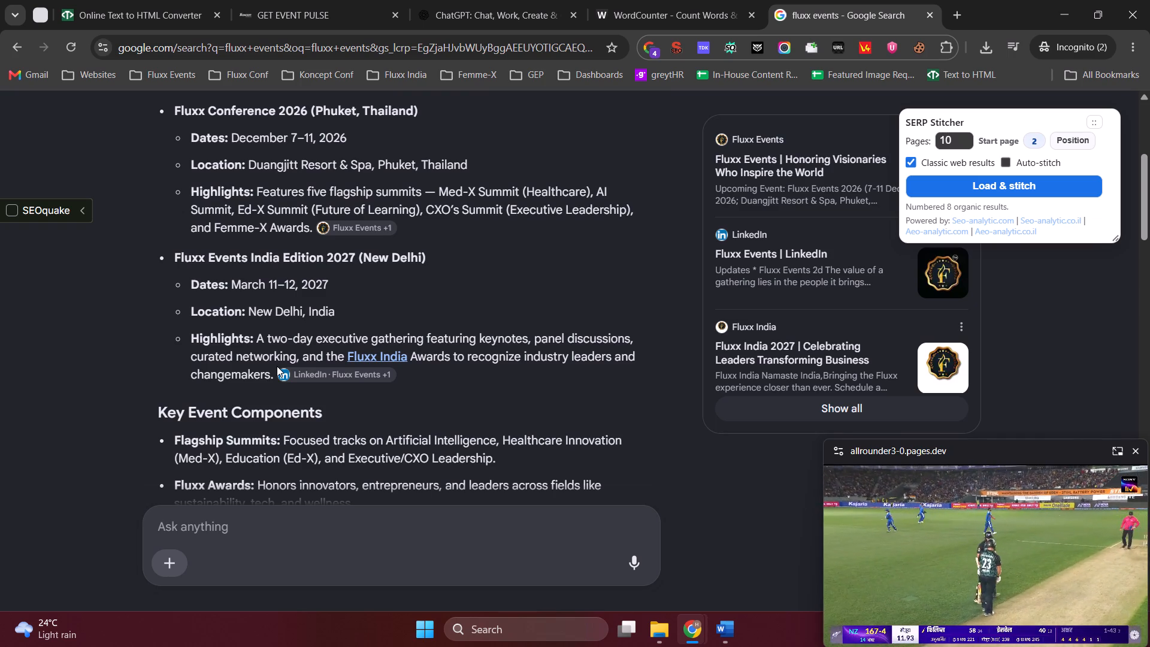
scroll(277, 366, "down", 2)
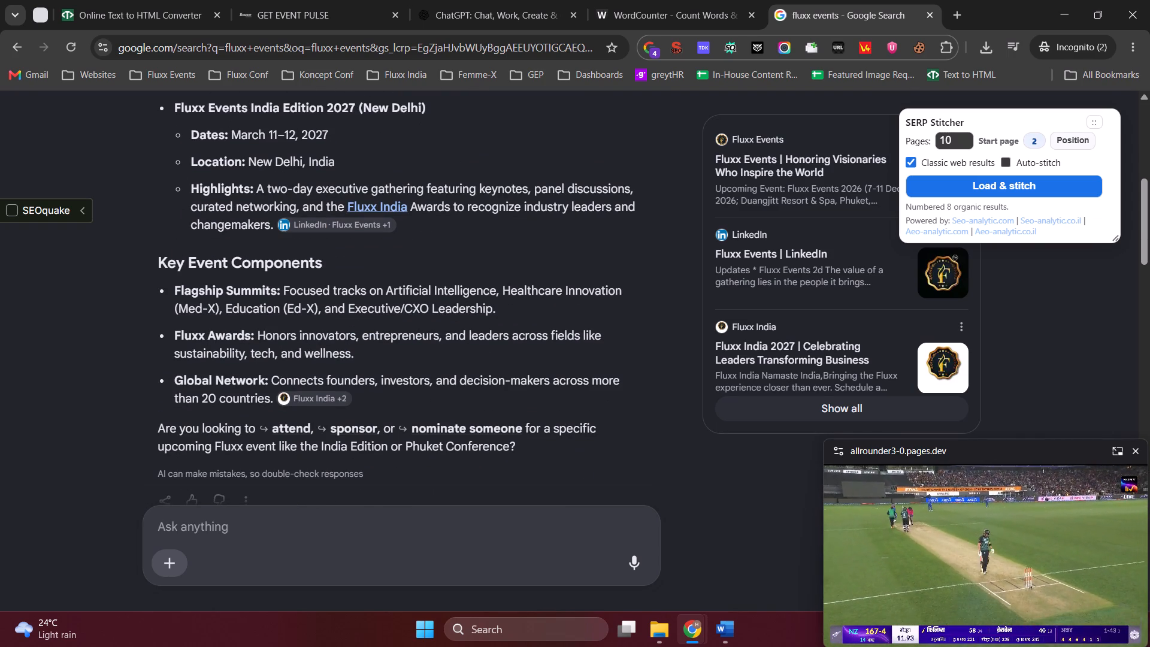
scroll(258, 356, "down", 2)
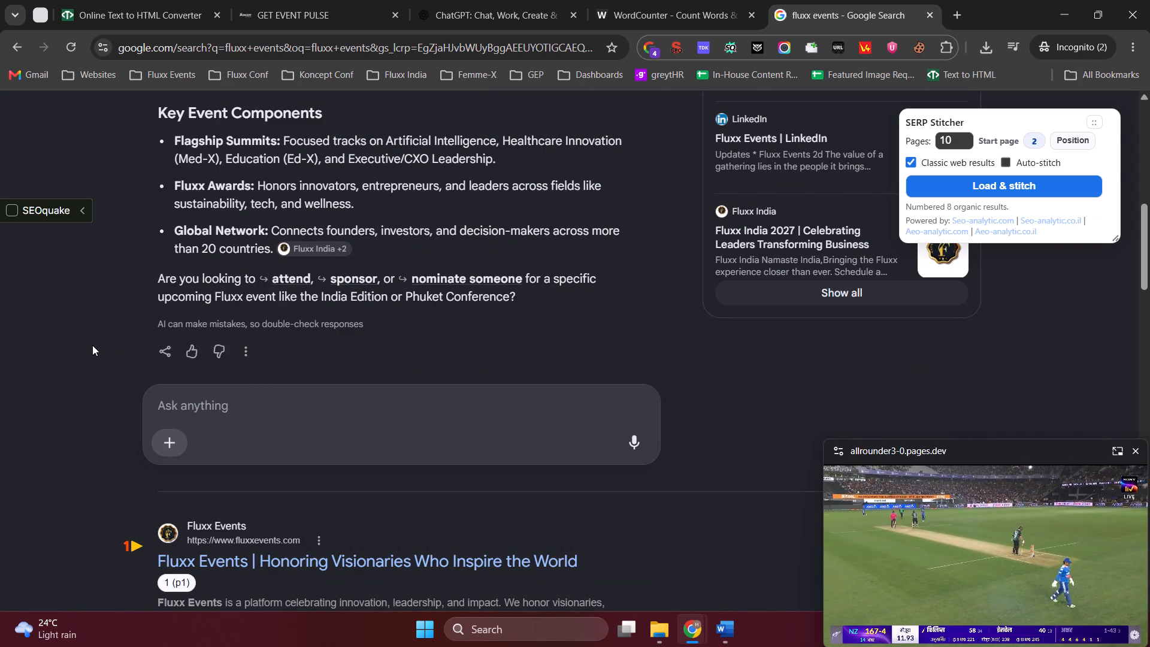
scroll(92, 345, "down", 3)
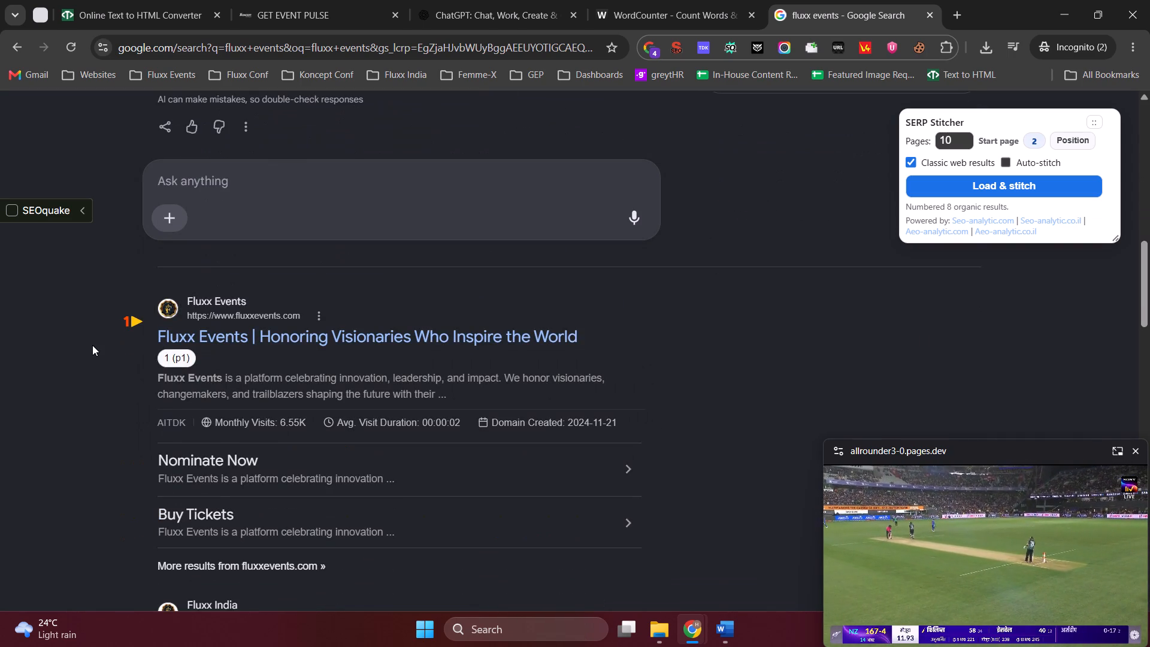
scroll(162, 346, "down", 2)
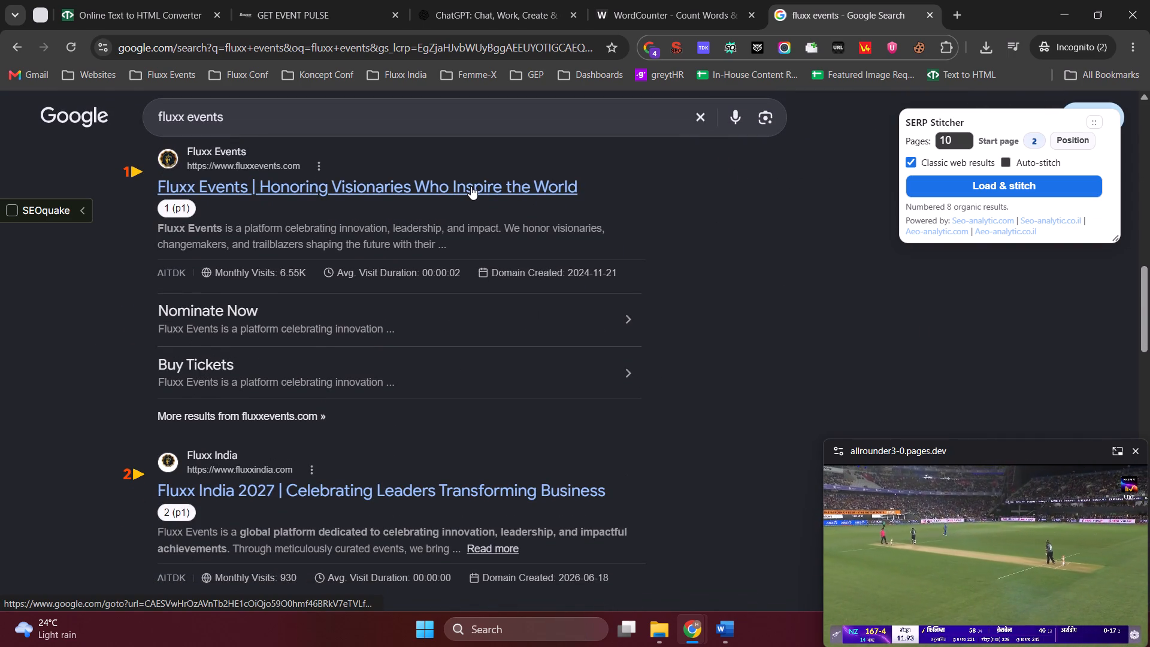
Open the Fluxx Events website's Knowledge Center page and look over its most recently published articles.
left_click(471, 186)
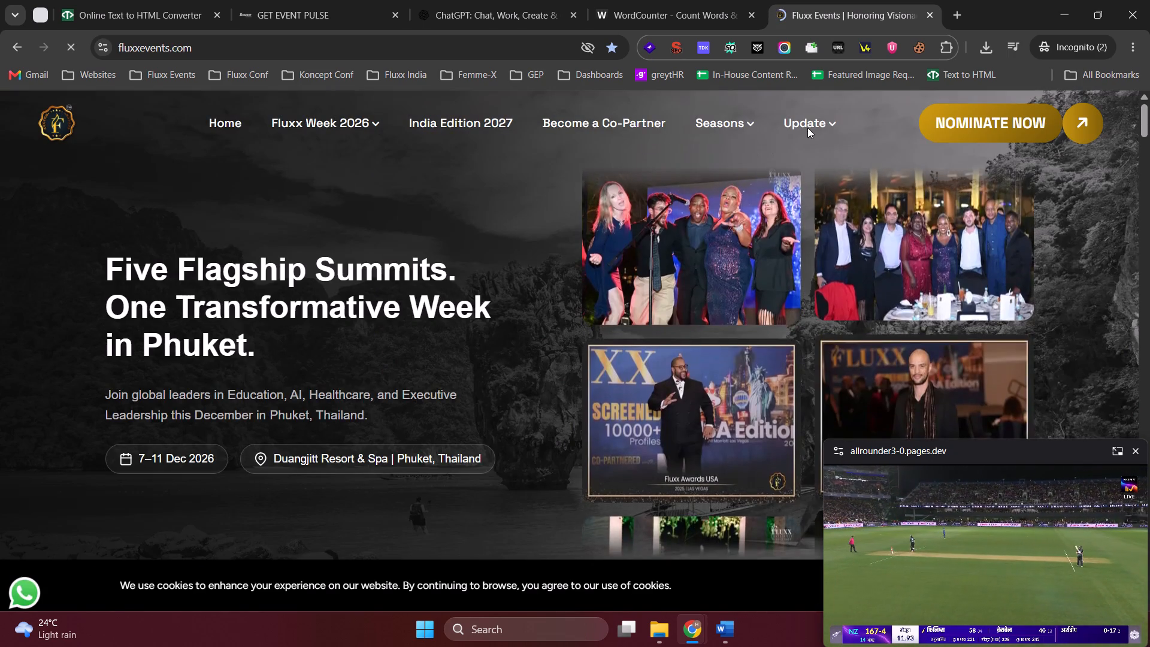
left_click(839, 264)
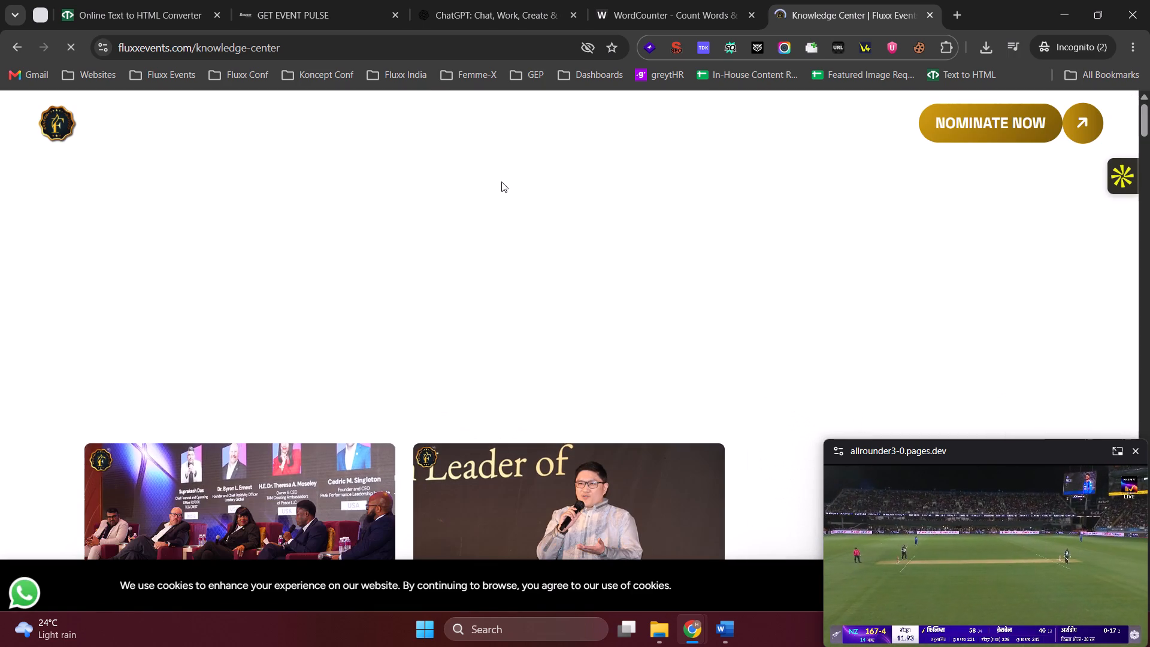
scroll(499, 300, "down", 4)
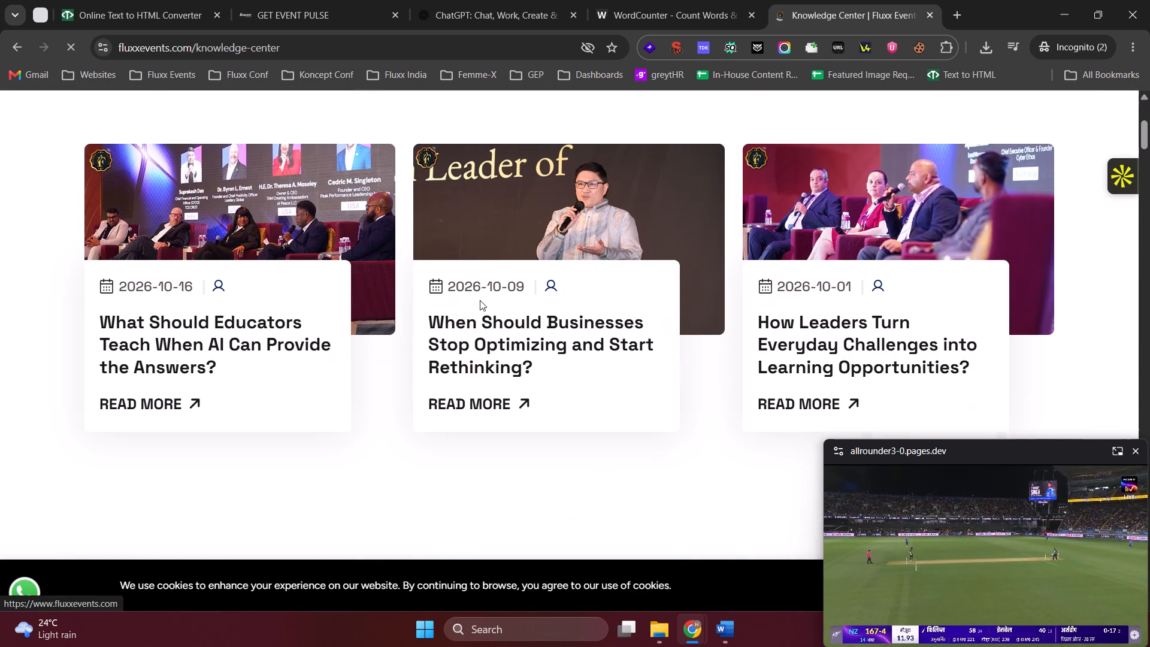
scroll(218, 291, "up", 1)
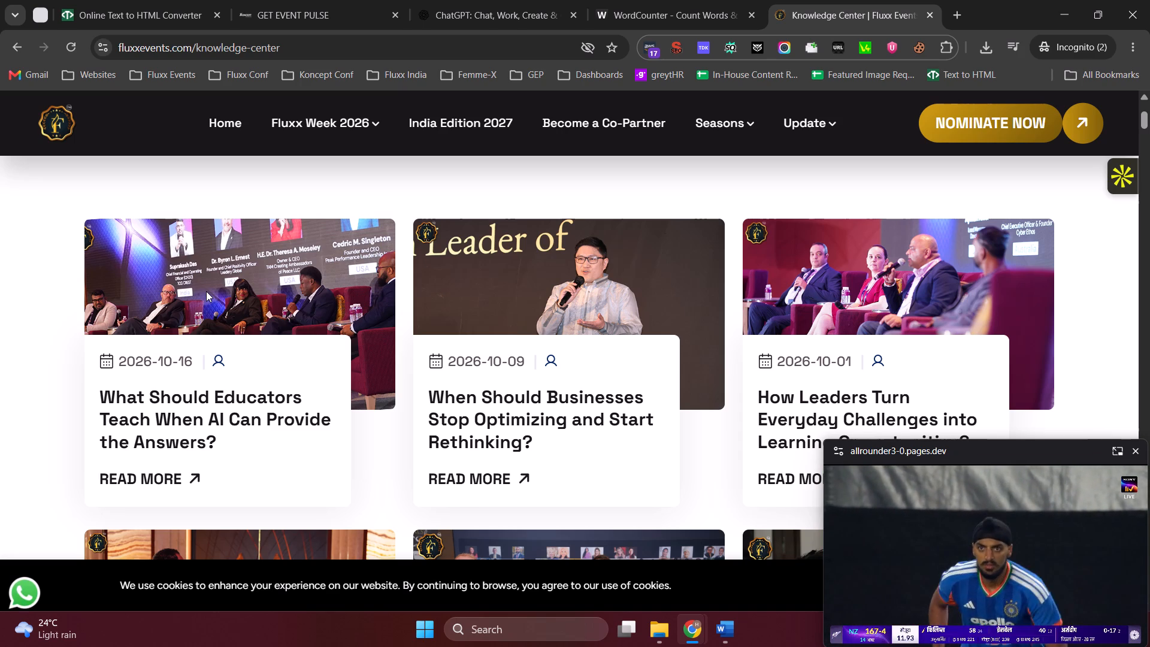
left_click(390, 176)
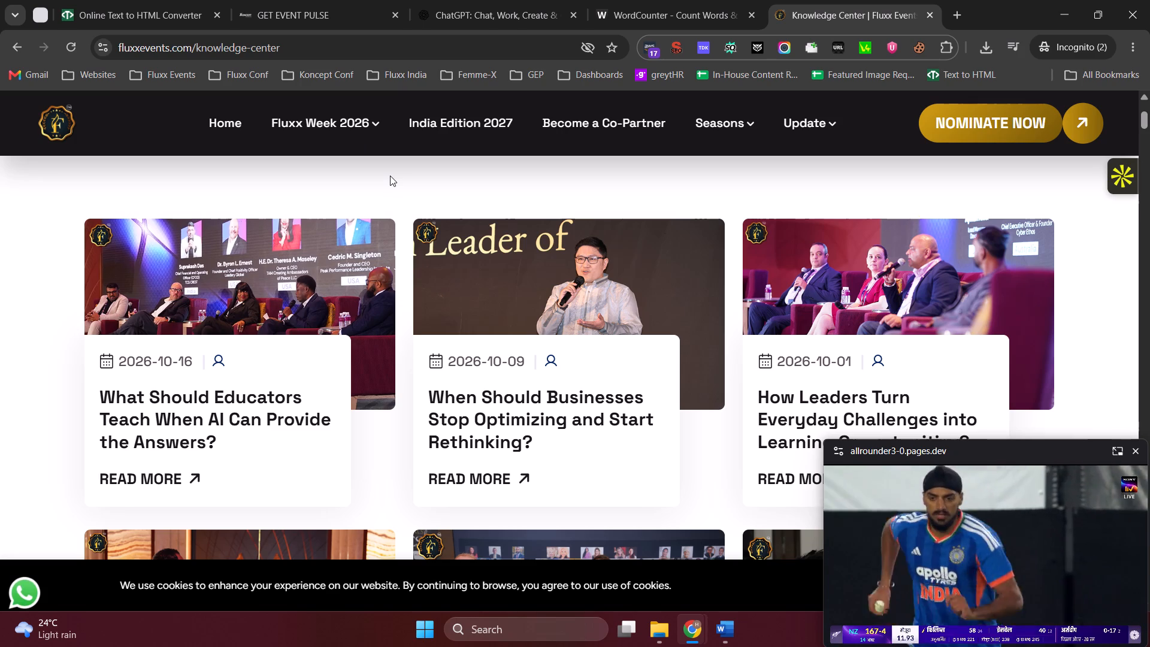
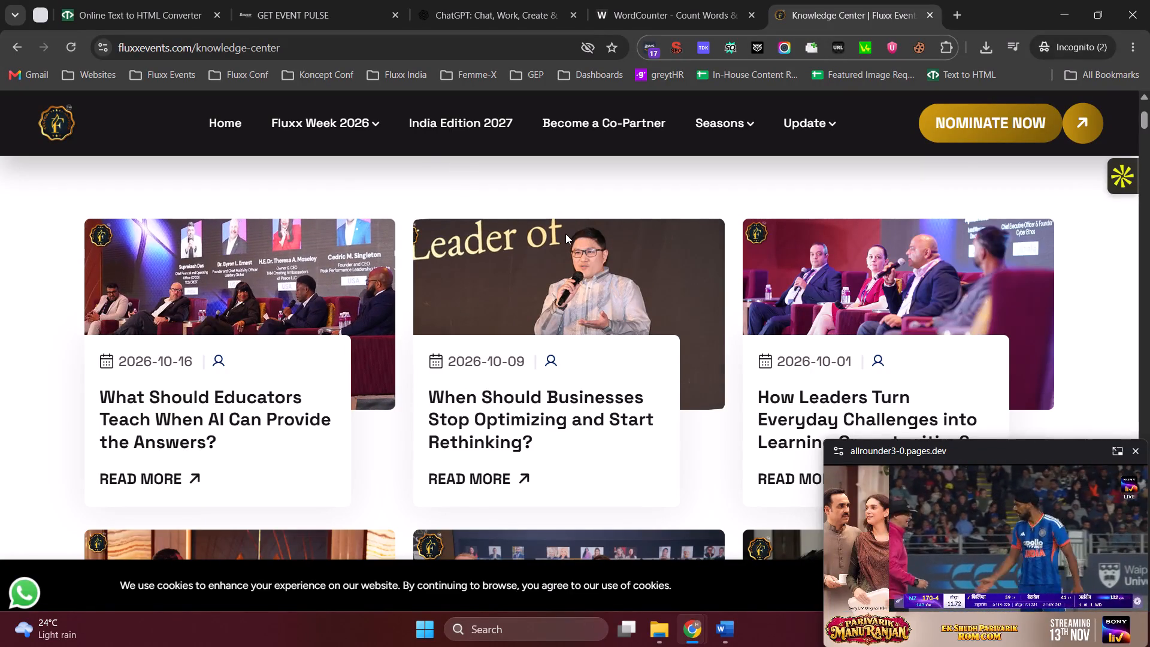
In the Oct2 FluxxEvents Word document, copy the article body from the "Suppose you are a CEO" paragraph to the end of the conclusion.
left_click(94, 0)
key("alt+Tab")
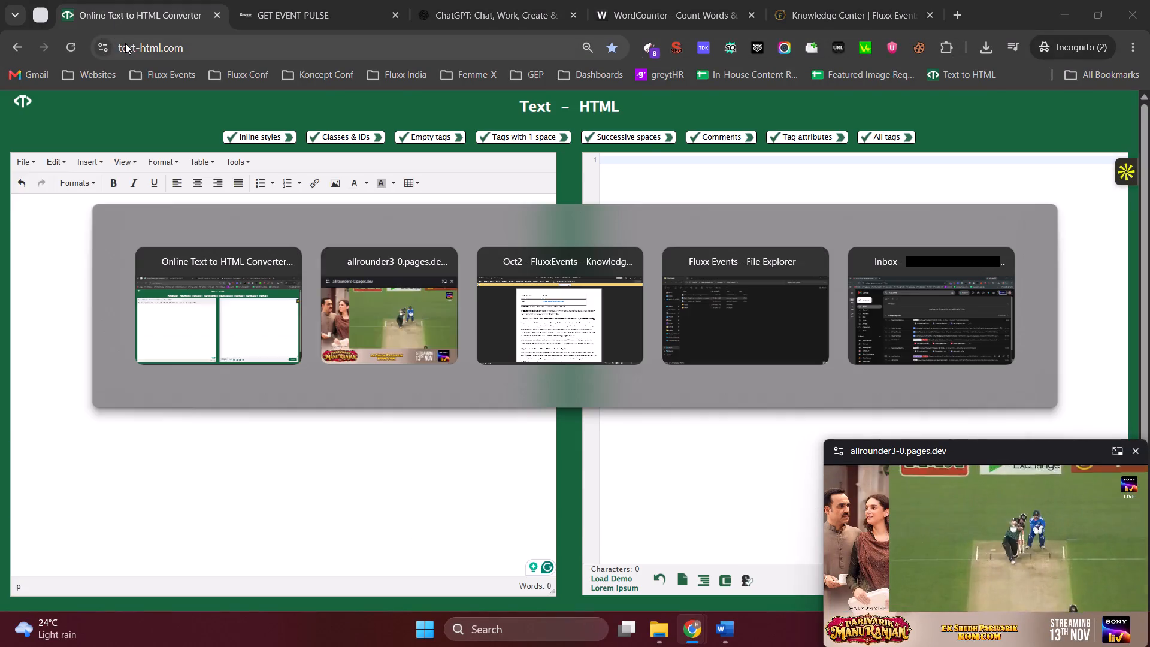
key("alt+Tab")
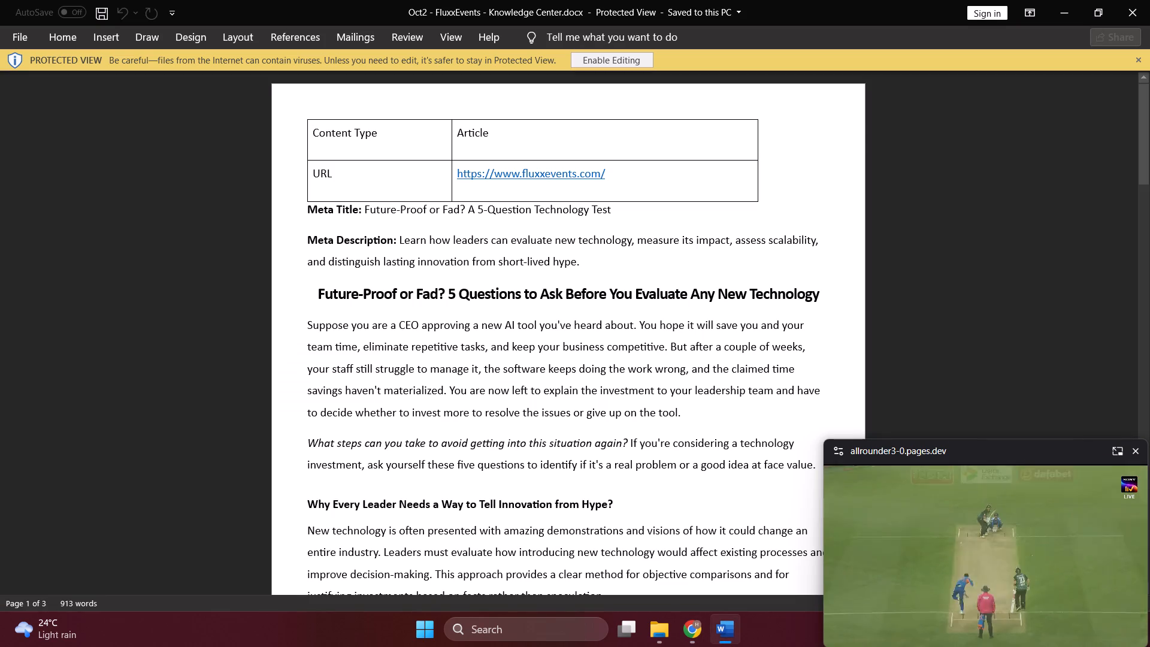
left_click(321, 293)
left_click(308, 323)
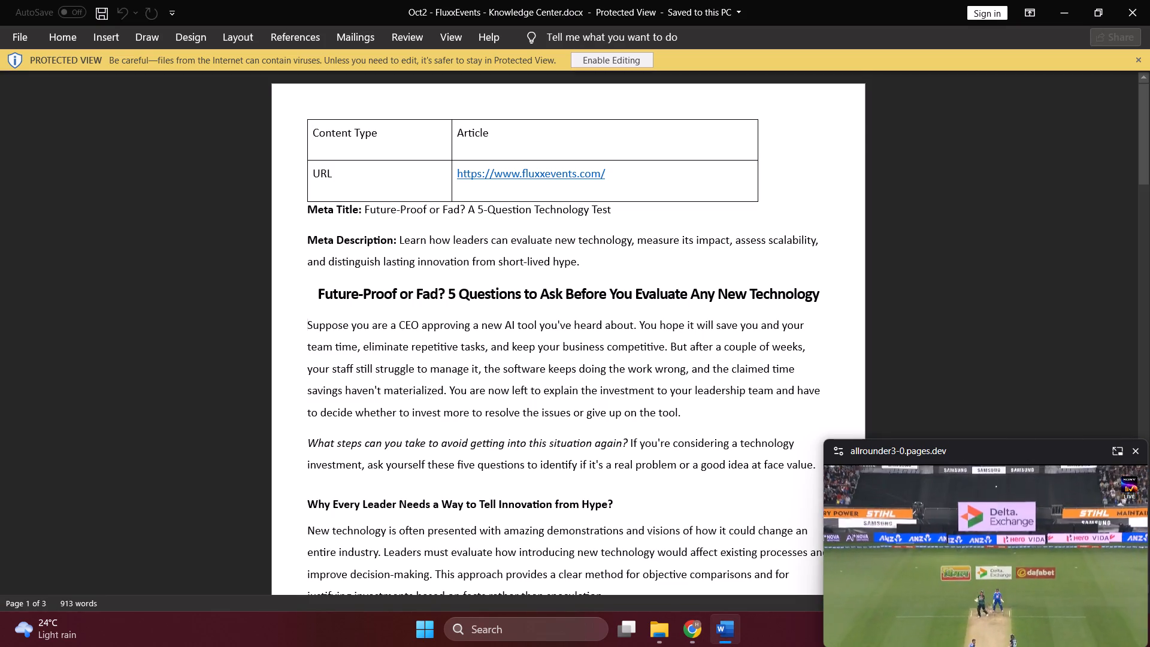
left_click_drag(308, 323, 761, 646)
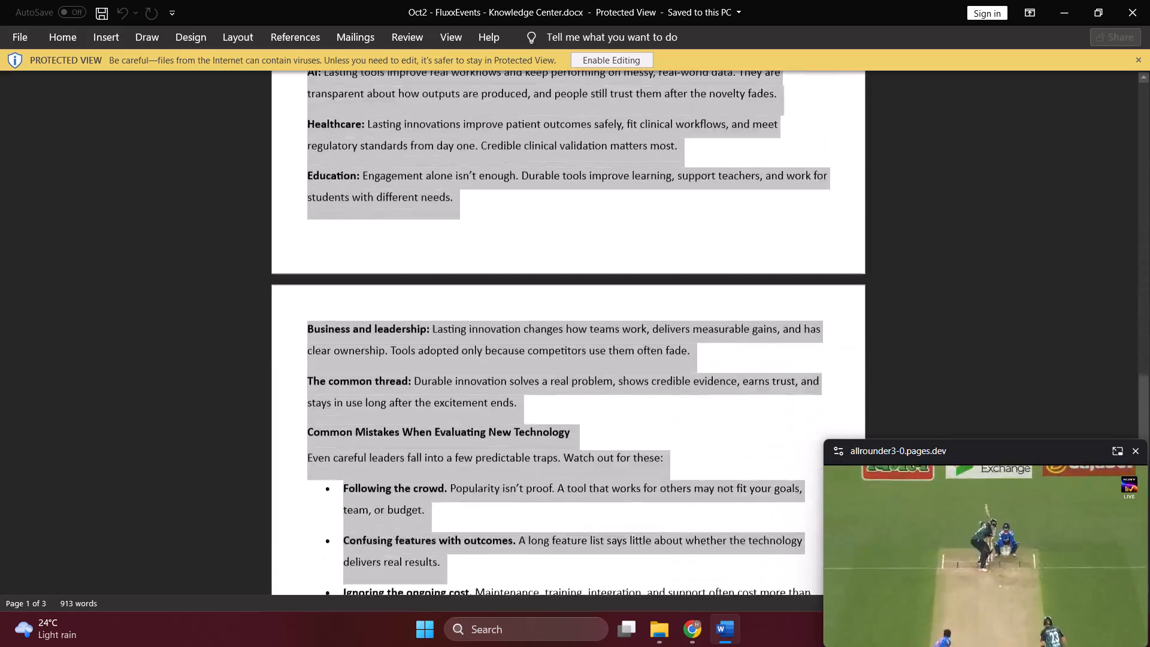
left_click_drag(761, 646, 789, 341)
key("ctrl+c")
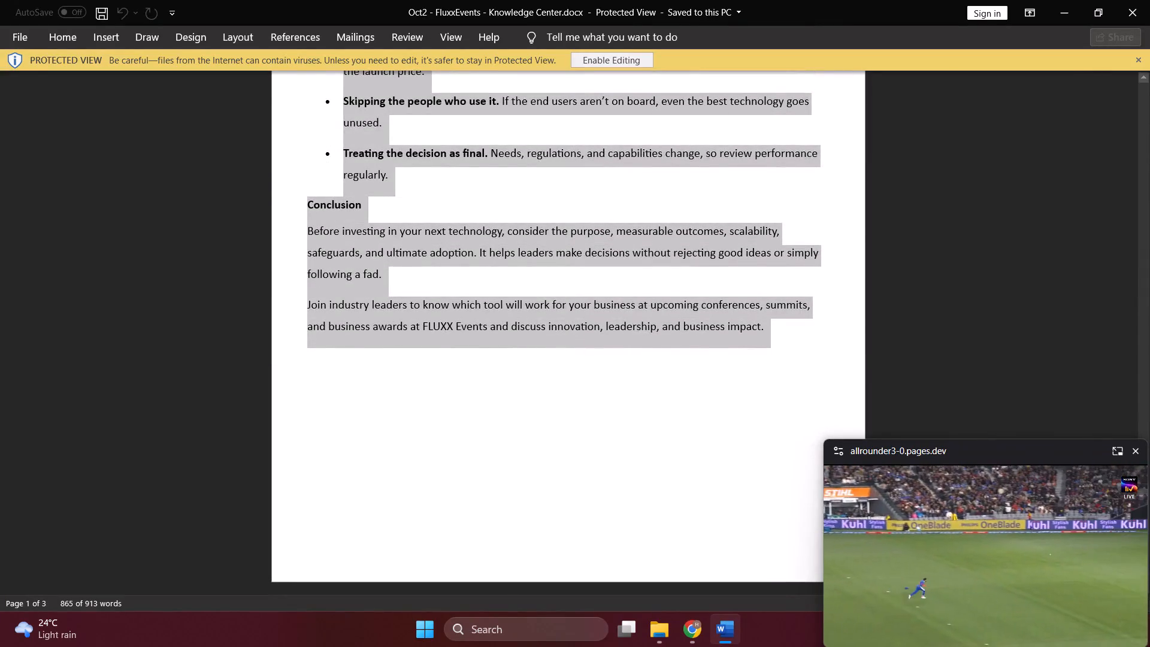
key("ctrl+c")
key("ctrl+c")
left_click(1149, 219)
triple_click(1149, 219)
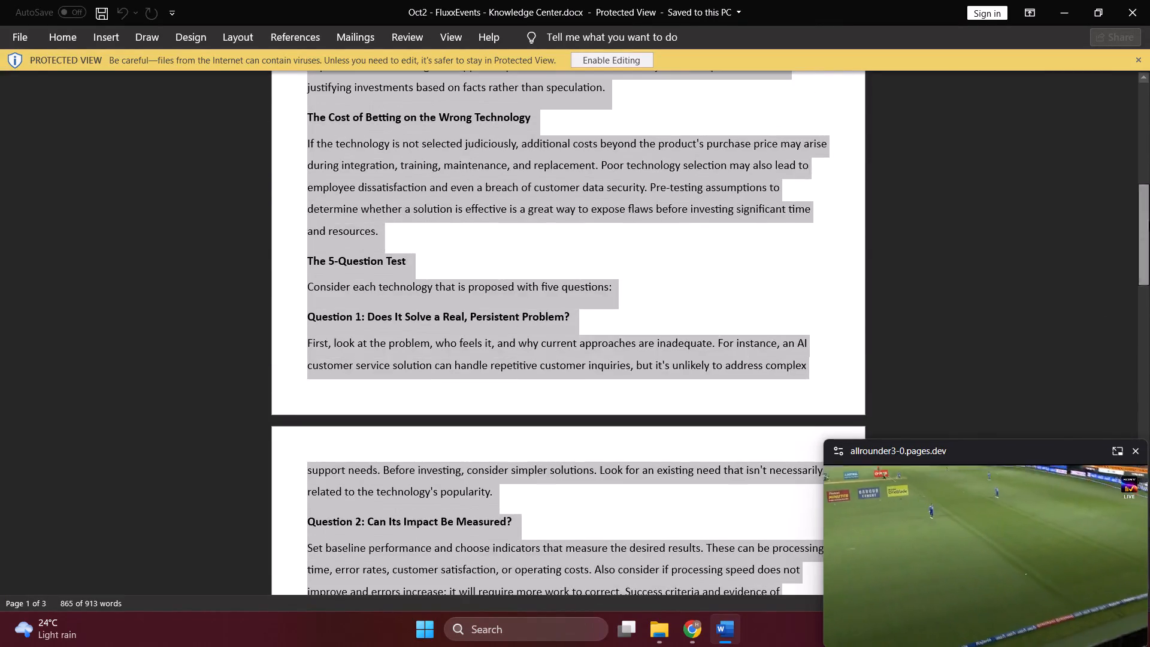
left_click_drag(1147, 251, 1148, 119)
Paste the copied article into the Text-HTML converter's visual editor and justify all of its text.
key("alt+Tab")
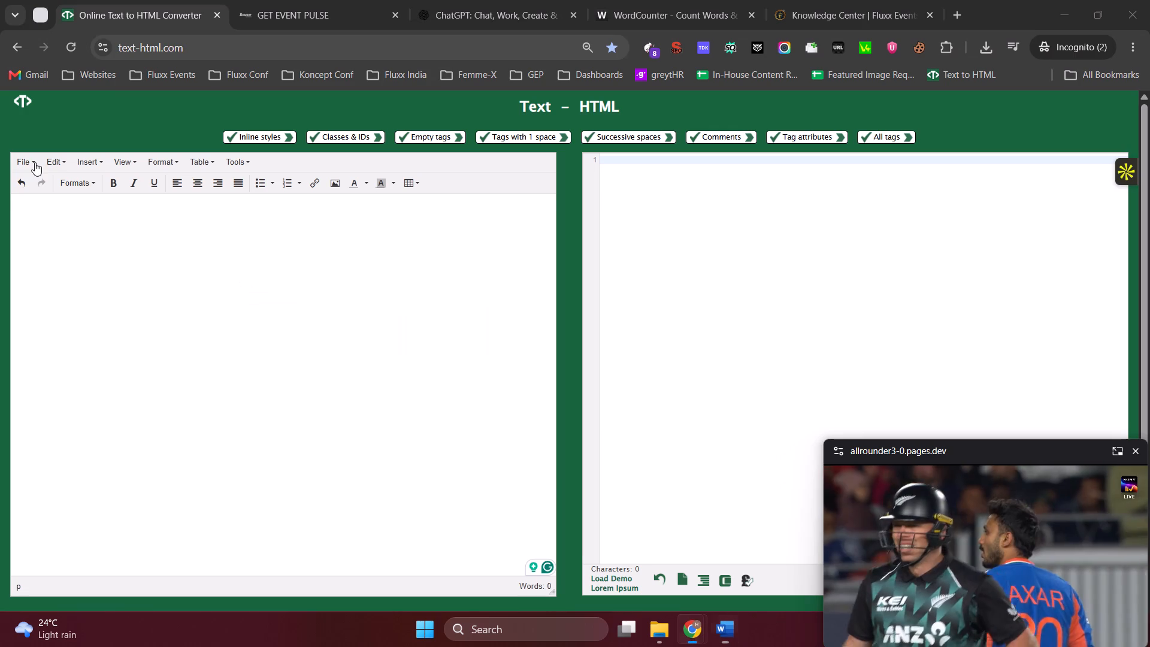
left_click(234, 245)
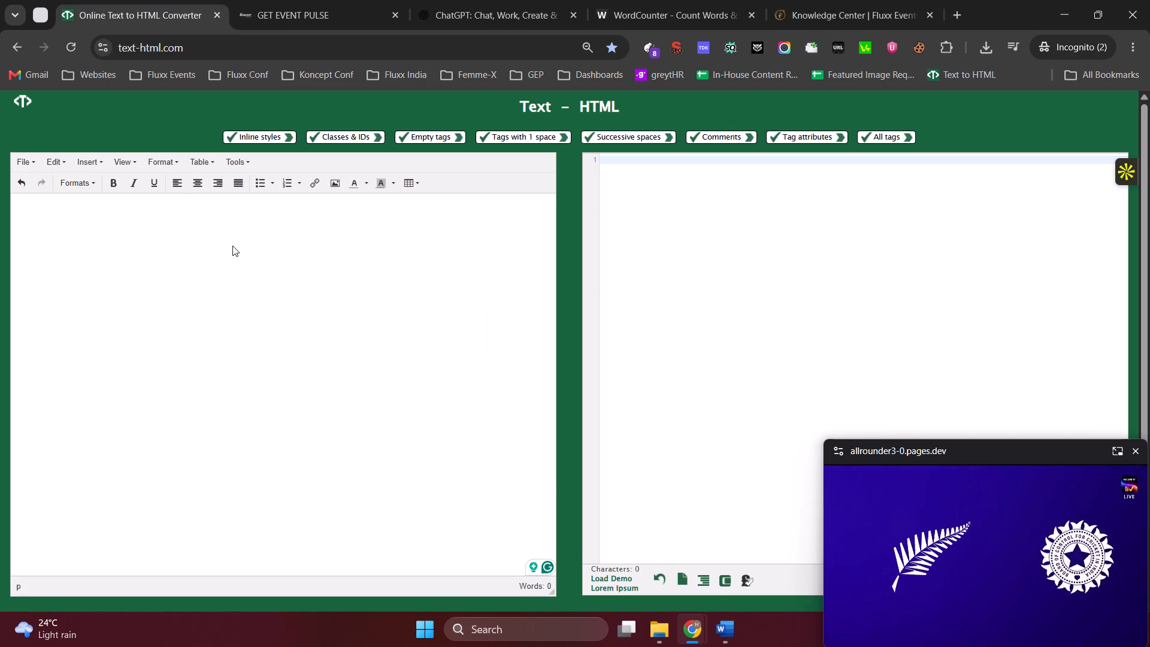
key("ctrl+v")
scroll(238, 375, "up", 15)
key("ctrl+a")
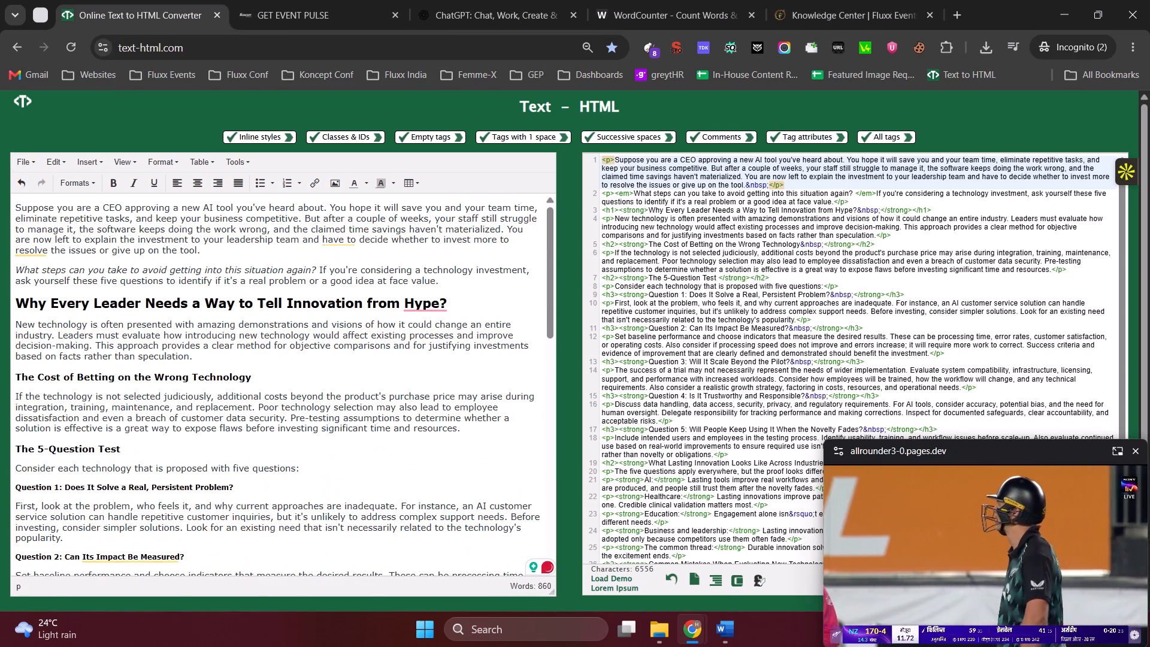
left_click(240, 184)
left_click(379, 303)
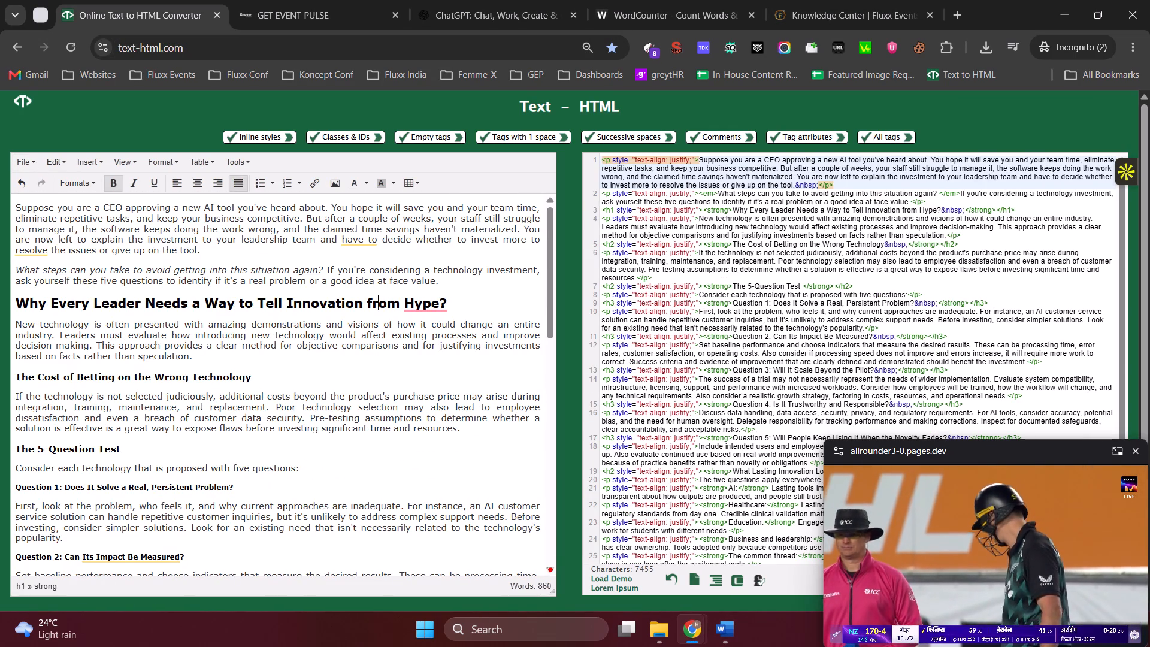
Dismiss the Grammarly rewrite suggestion on the last sentence of the opening paragraph.
left_click(360, 246)
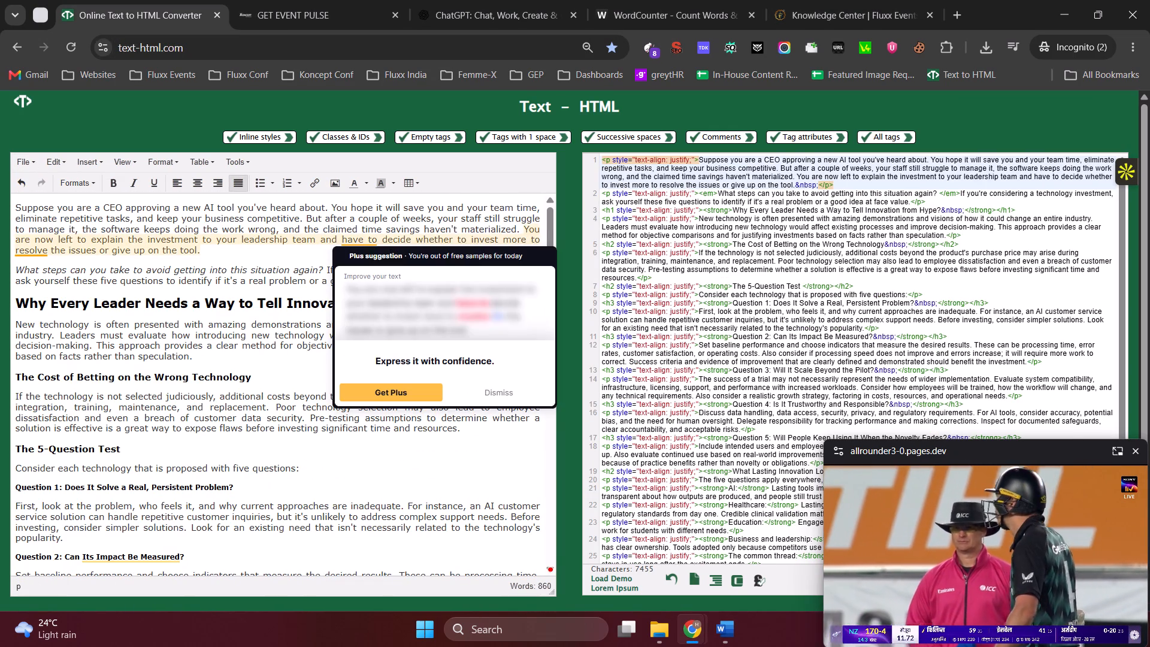
left_click(469, 388)
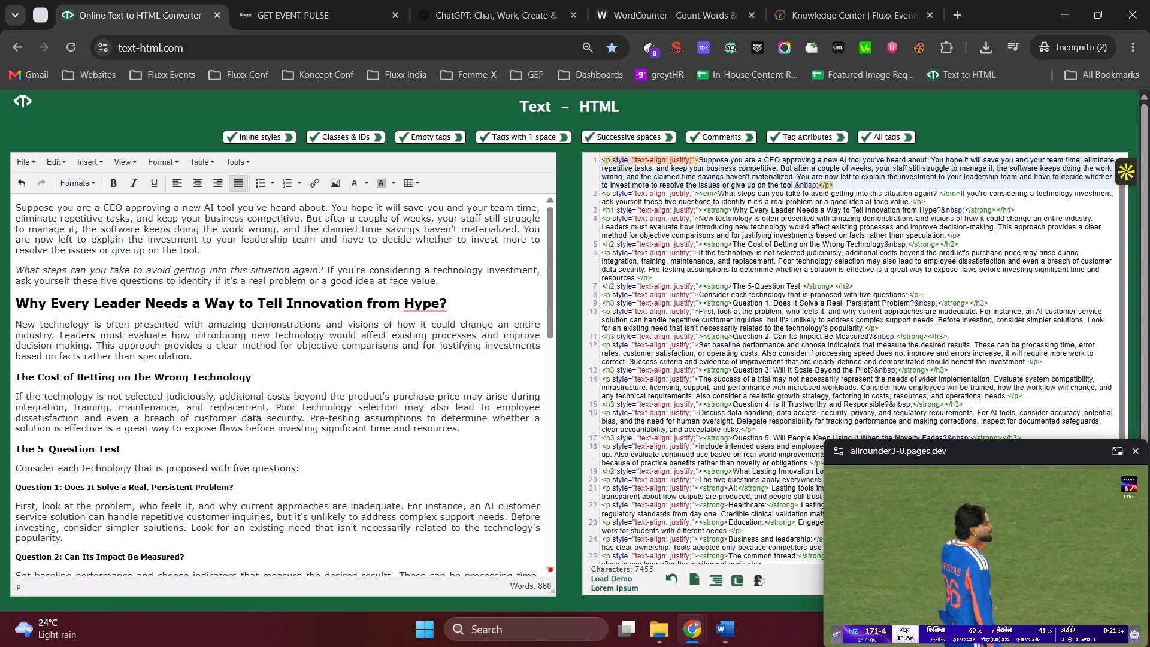
Format "Why Every Leader Needs a Way to Tell Innovation from Hype?" as Heading 2 and accept Grammarly's correction removing its question mark.
triple_click(359, 308)
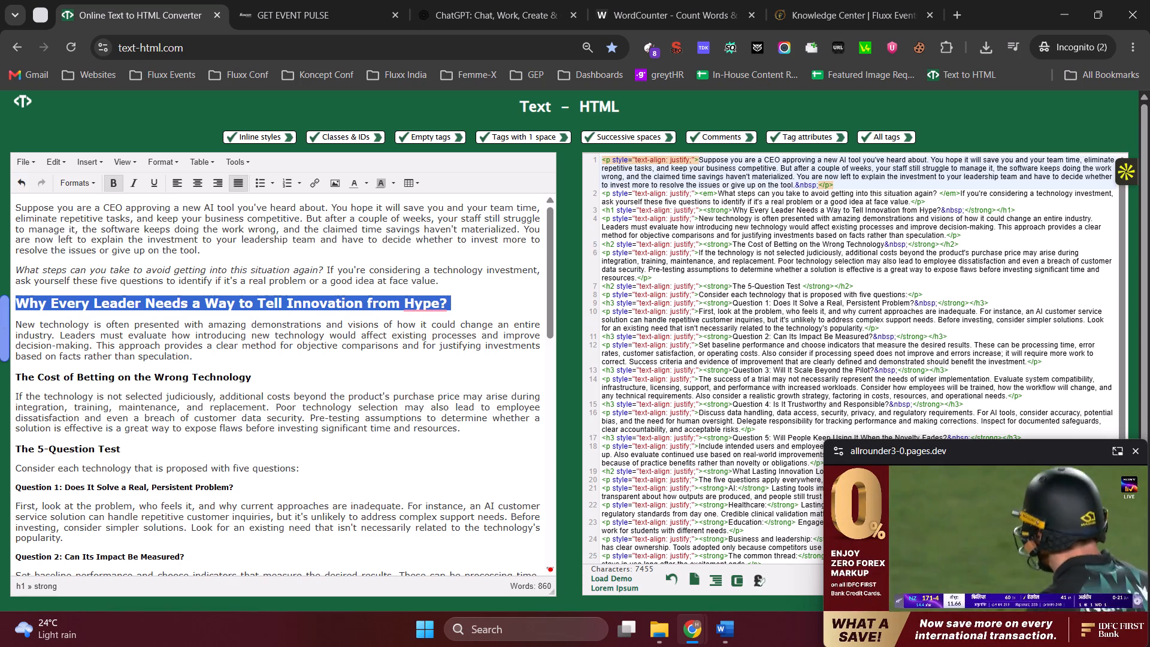
left_click(84, 177)
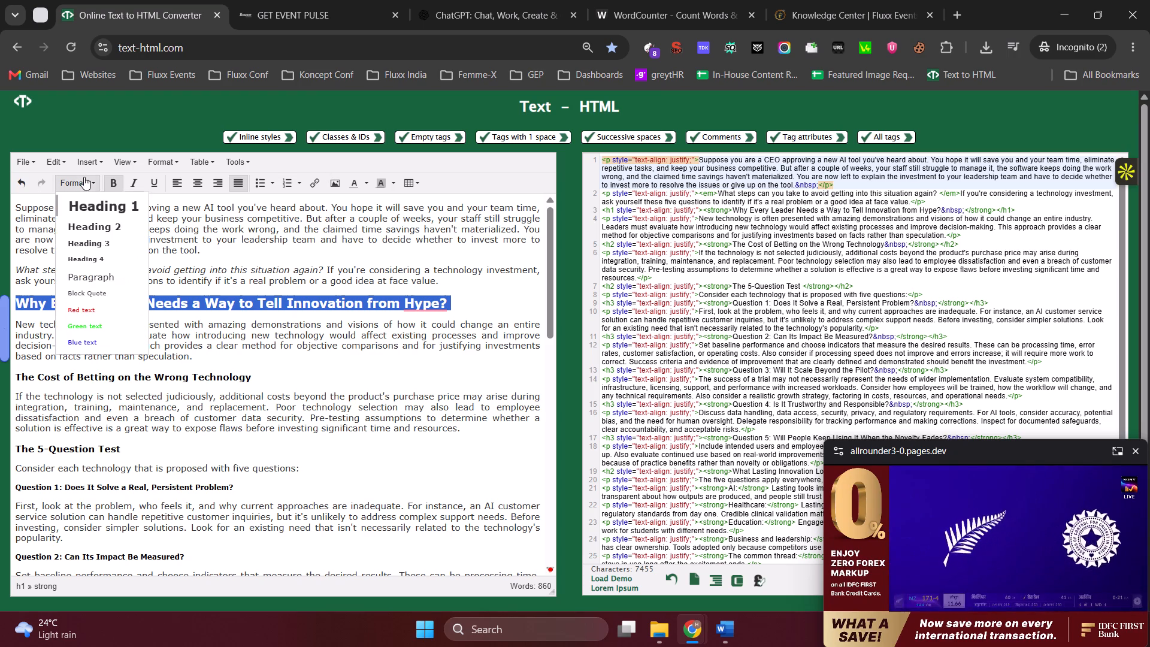
left_click(117, 226)
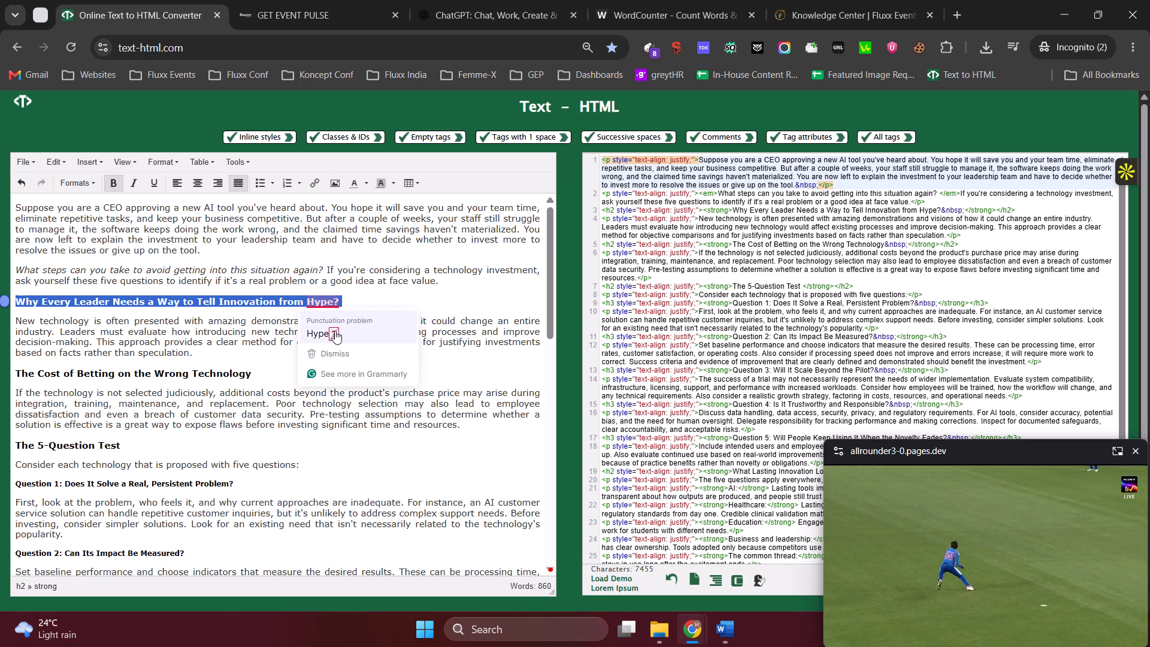
left_click(335, 331)
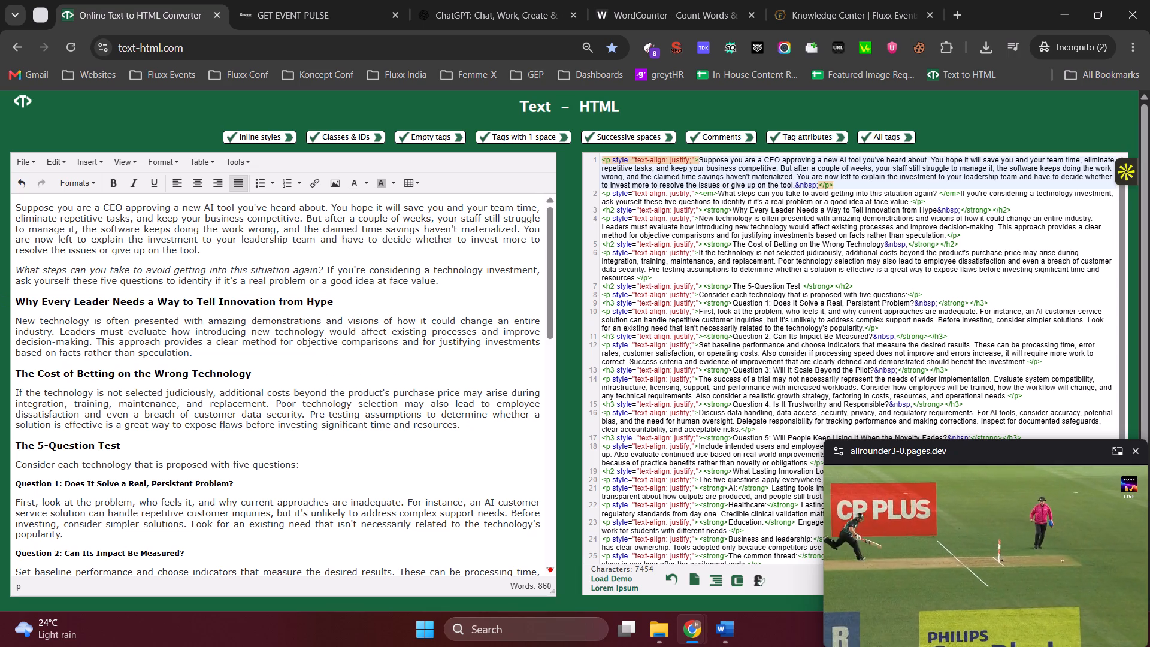
Check the heading levels from "The Cost of Betting on the Wrong Technology" through "Question 2: Can Its Impact Be Measured?".
left_click(178, 306)
left_click(162, 375)
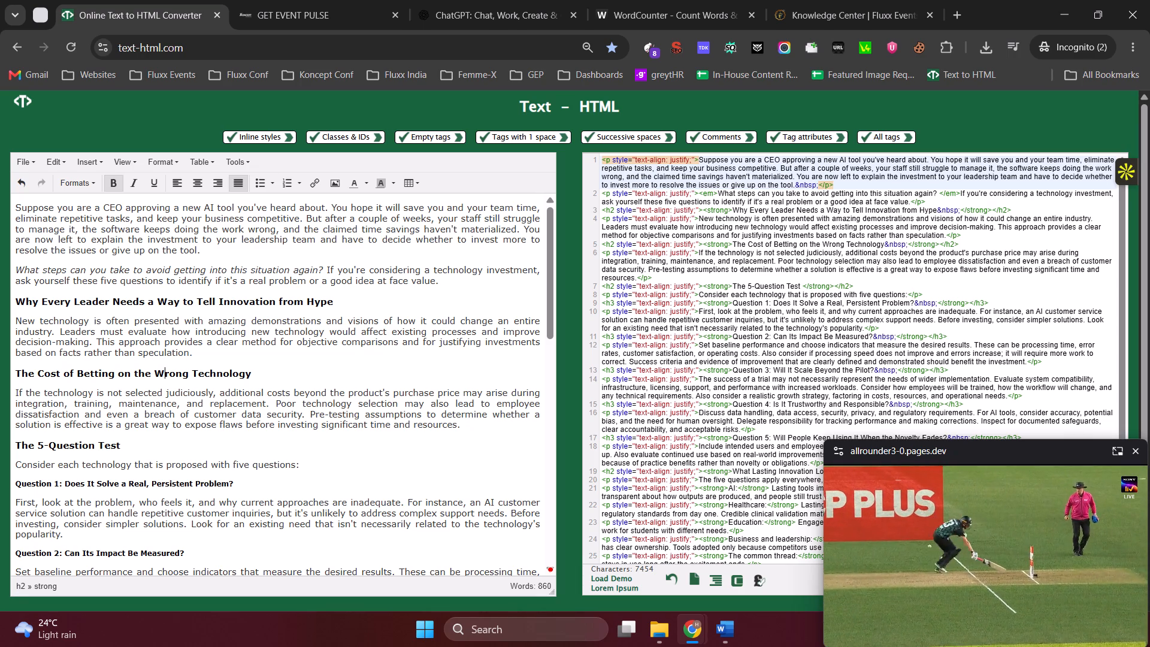
triple_click(162, 375)
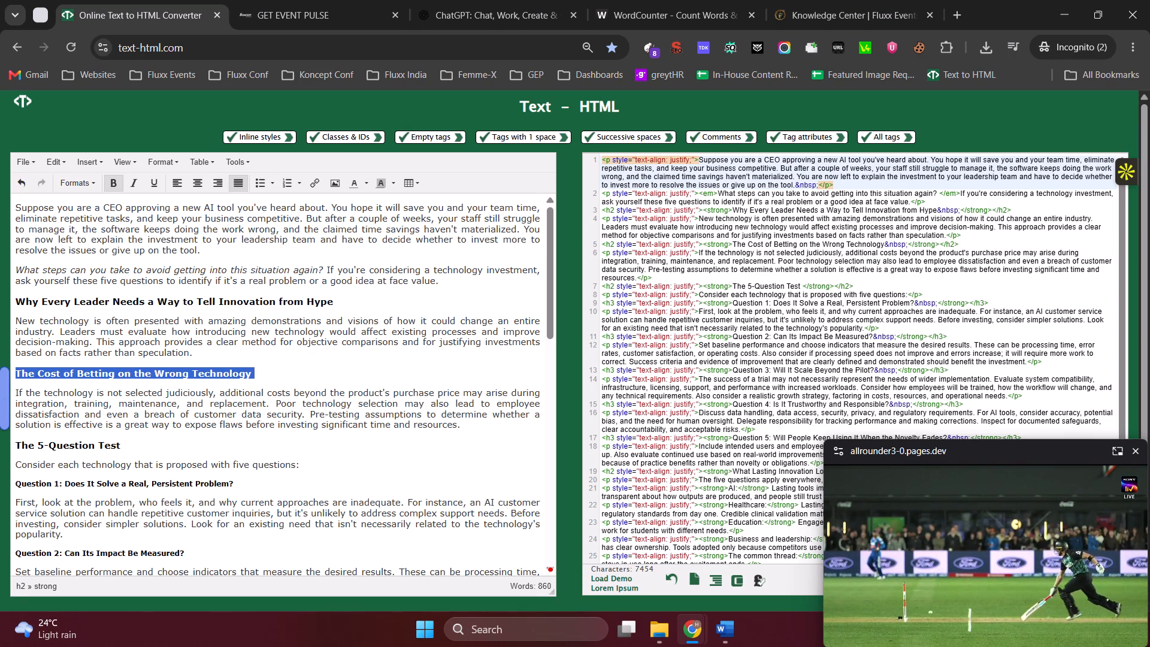
left_click(84, 448)
left_click(95, 481)
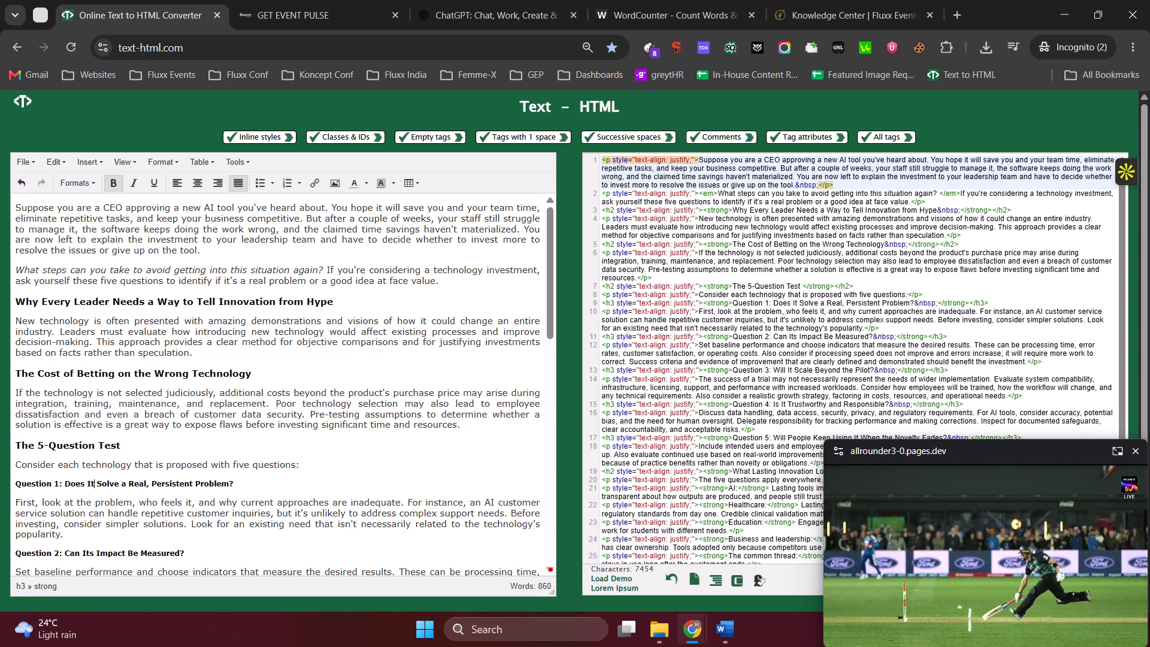
scroll(264, 446, "down", 2)
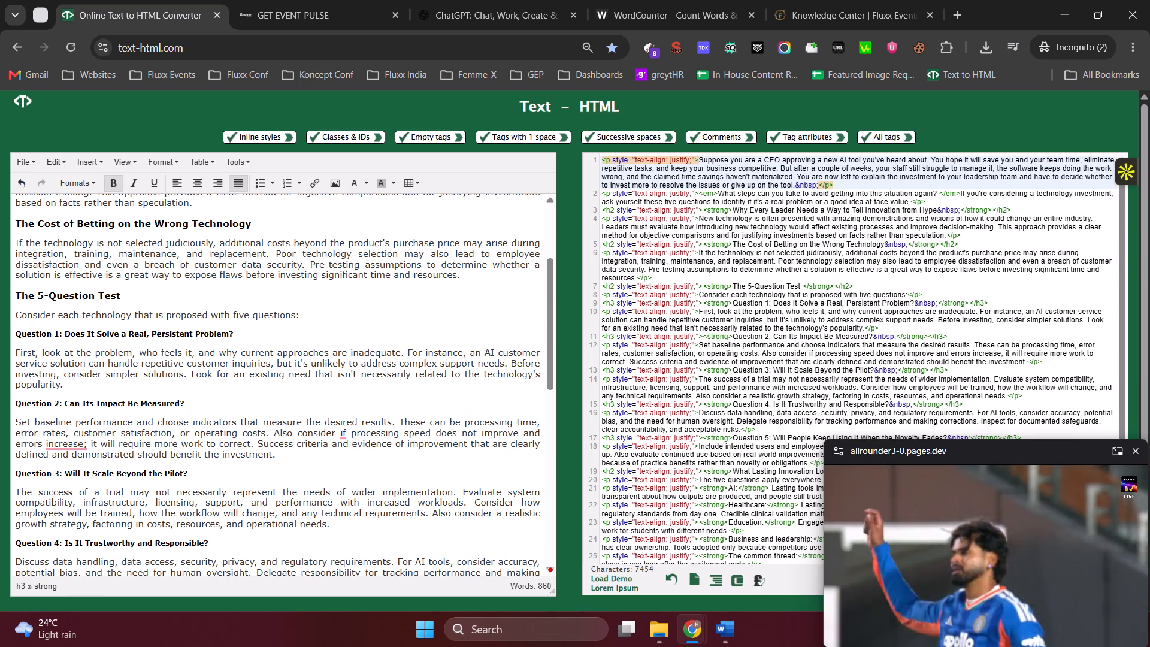
left_click(143, 404)
Accept Grammarly's punctuation correction in the Question 2 paragraph, putting a comma after "errors increase".
left_click(101, 467)
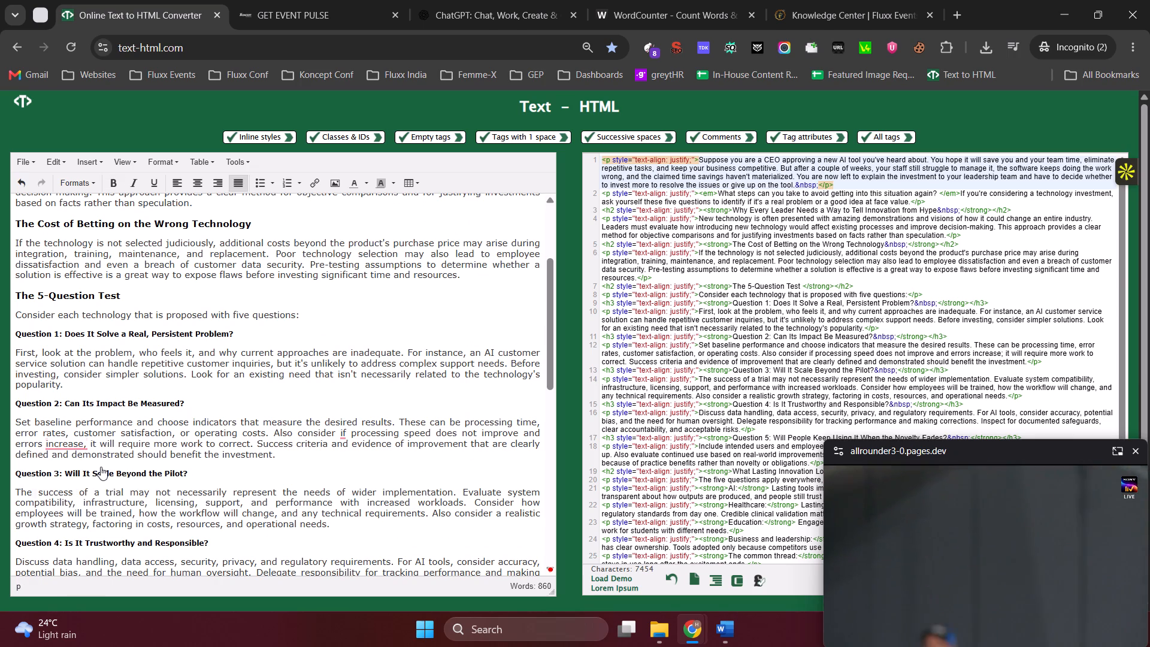
Check the heading levels from "Question 3: Will It Scale Beyond the Pilot?" through "Common Mistakes When Evaluating New Technology".
left_click(114, 473)
scroll(114, 473, "down", 1)
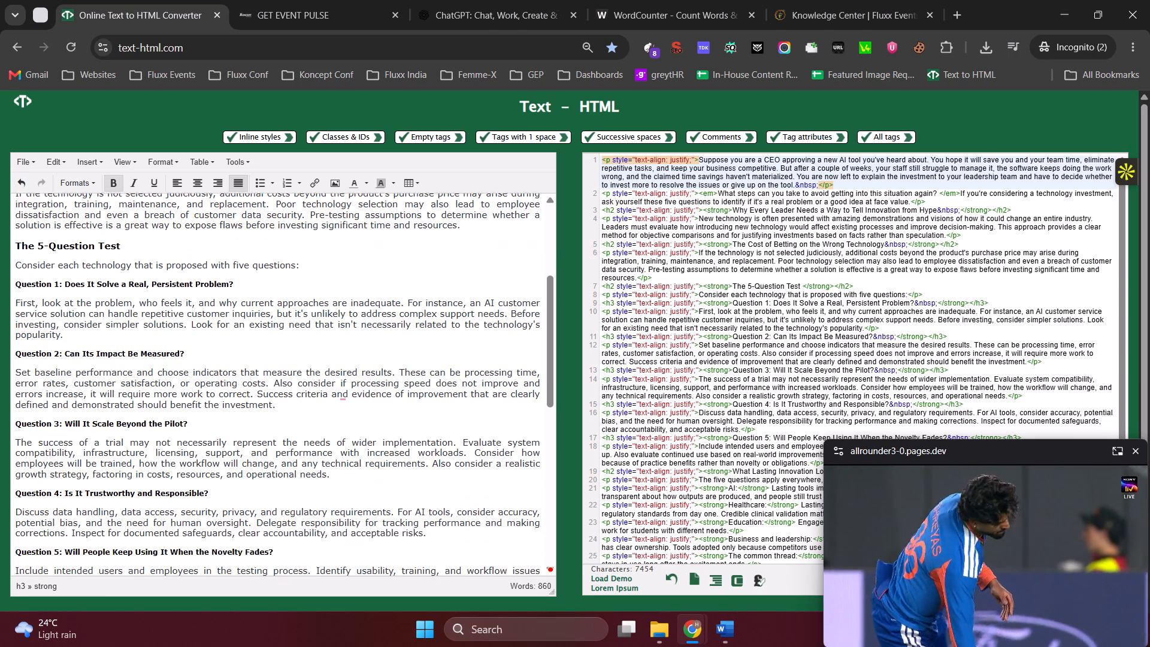
left_click(183, 471)
left_click(174, 527)
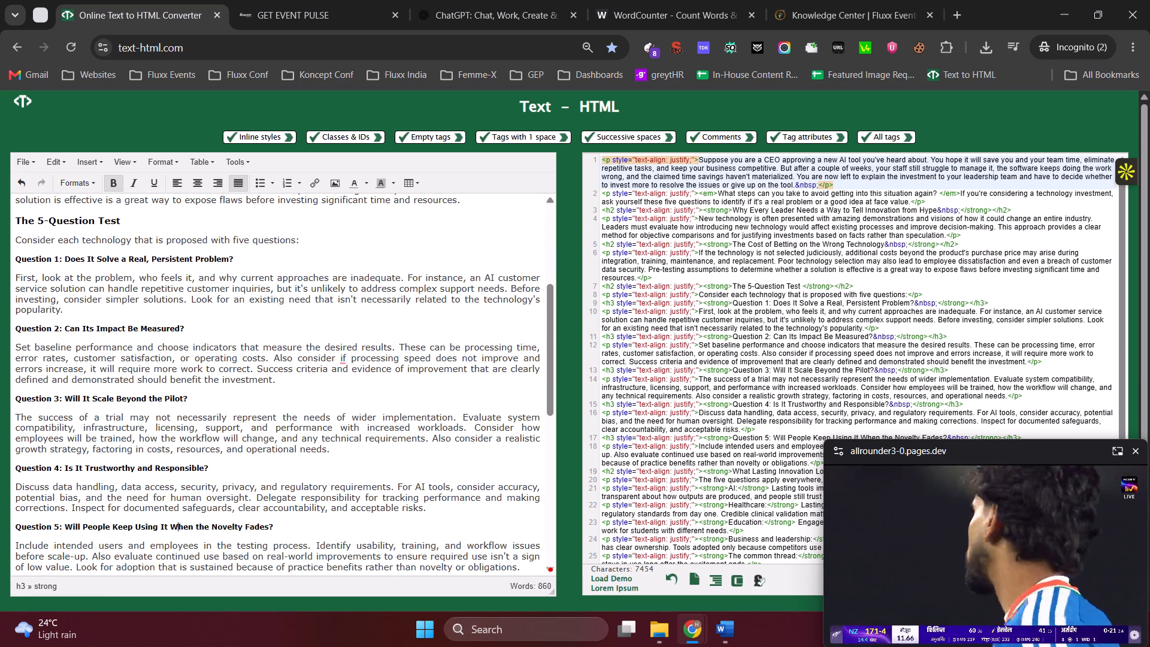
scroll(174, 516, "down", 2)
left_click(197, 438)
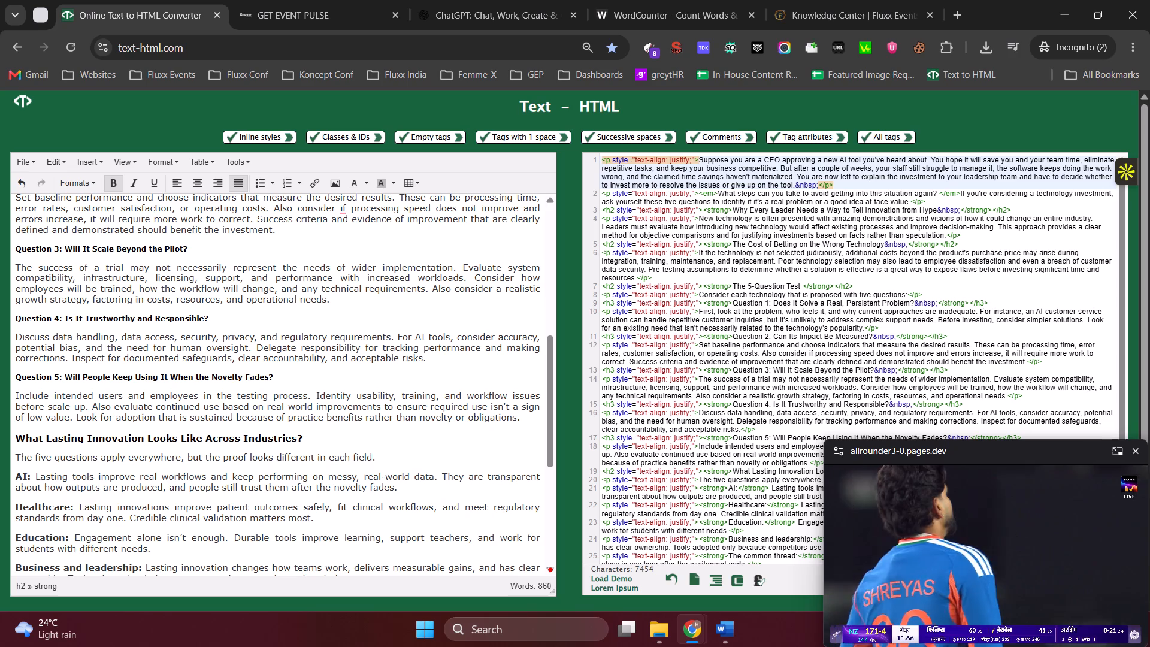
left_click(23, 476)
scroll(65, 477, "down", 2)
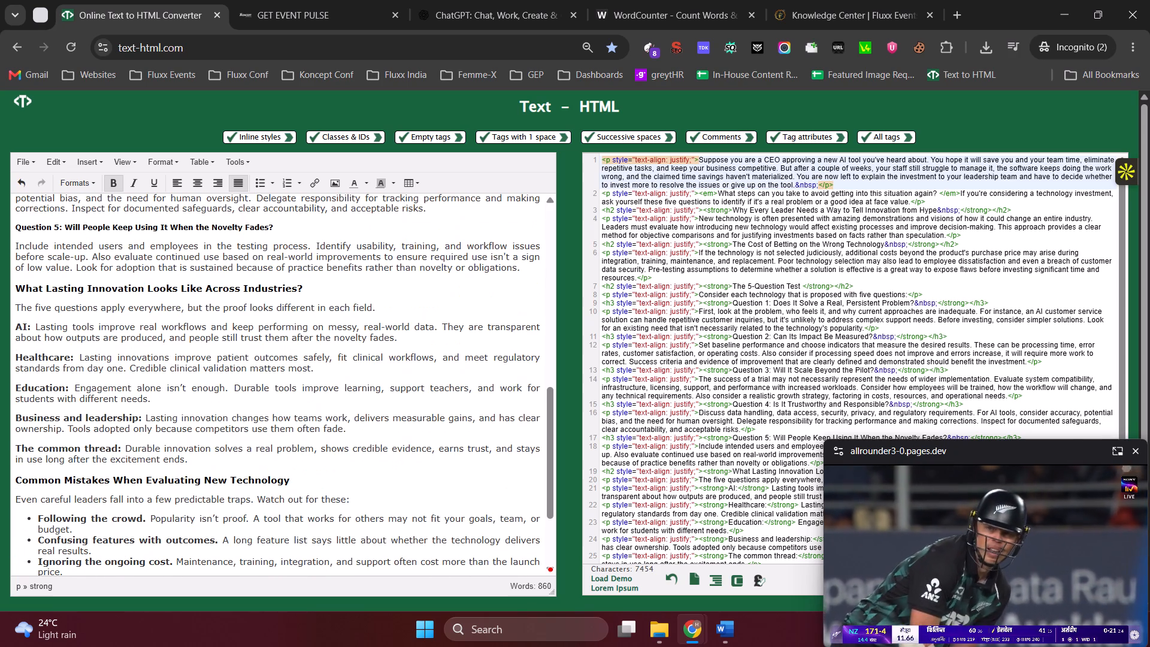
left_click(125, 482)
scroll(125, 482, "down", 1)
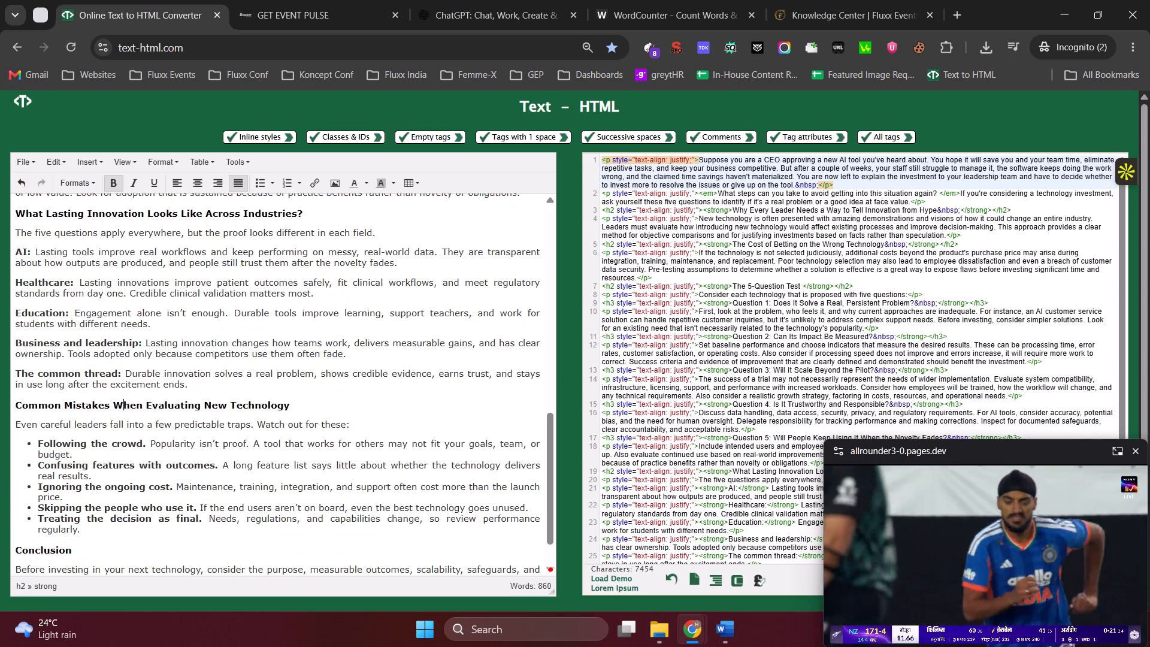
Remove the bulleted list formatting from the five points under "Common Mistakes When Evaluating New Technology", making them plain paragraphs.
left_click_drag(87, 532, 38, 445)
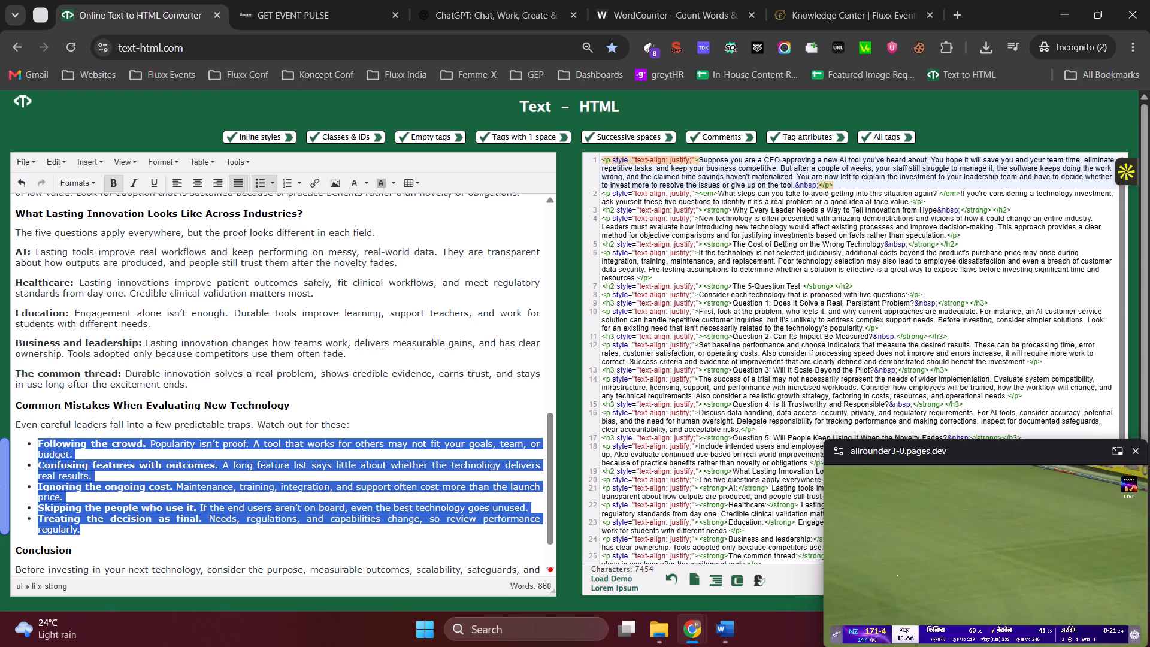
left_click(258, 186)
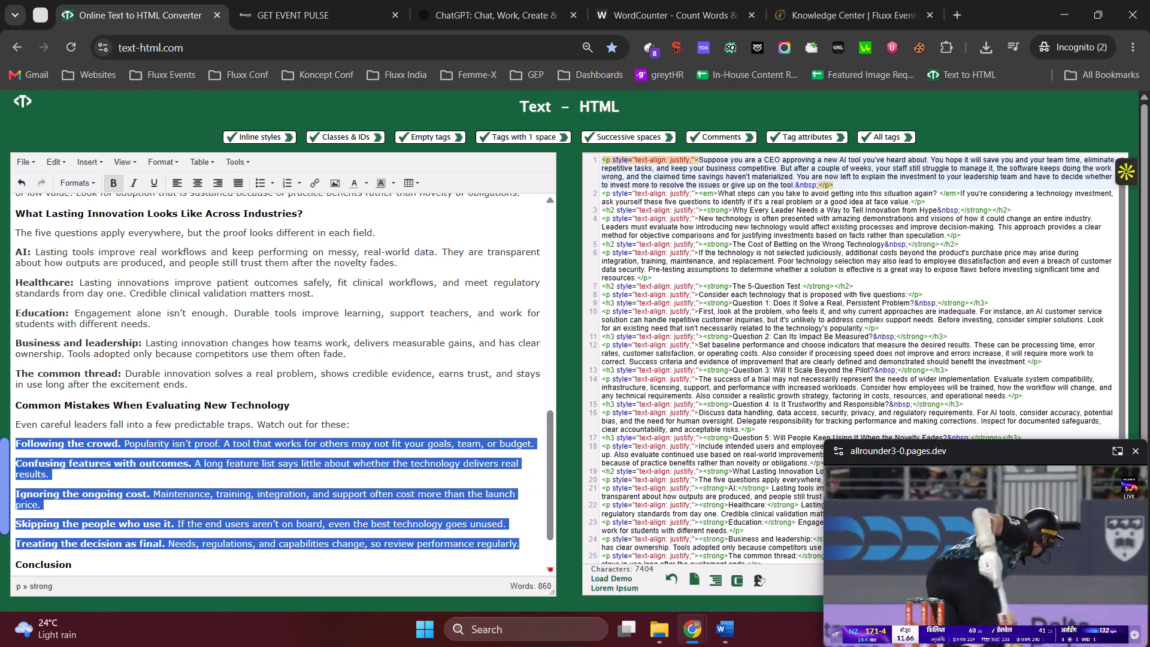
Add a hyphen and space before "Following the crowd." and "Confusing features with outcomes.".
left_click(35, 446)
key("ctrl+Left")
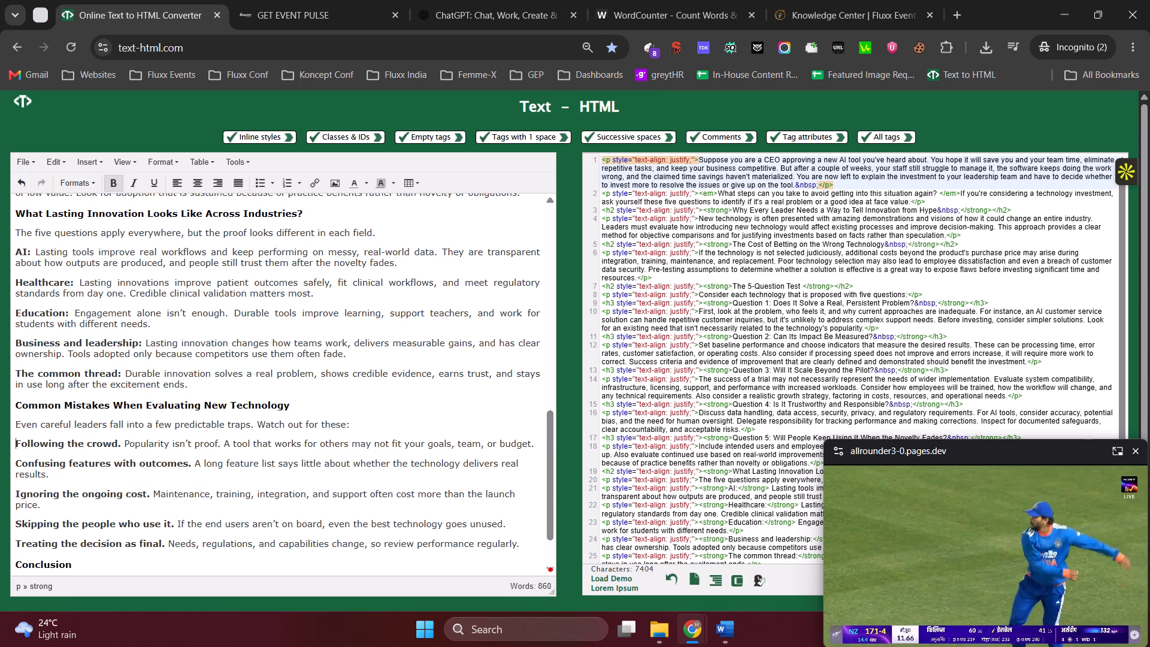
type("-")
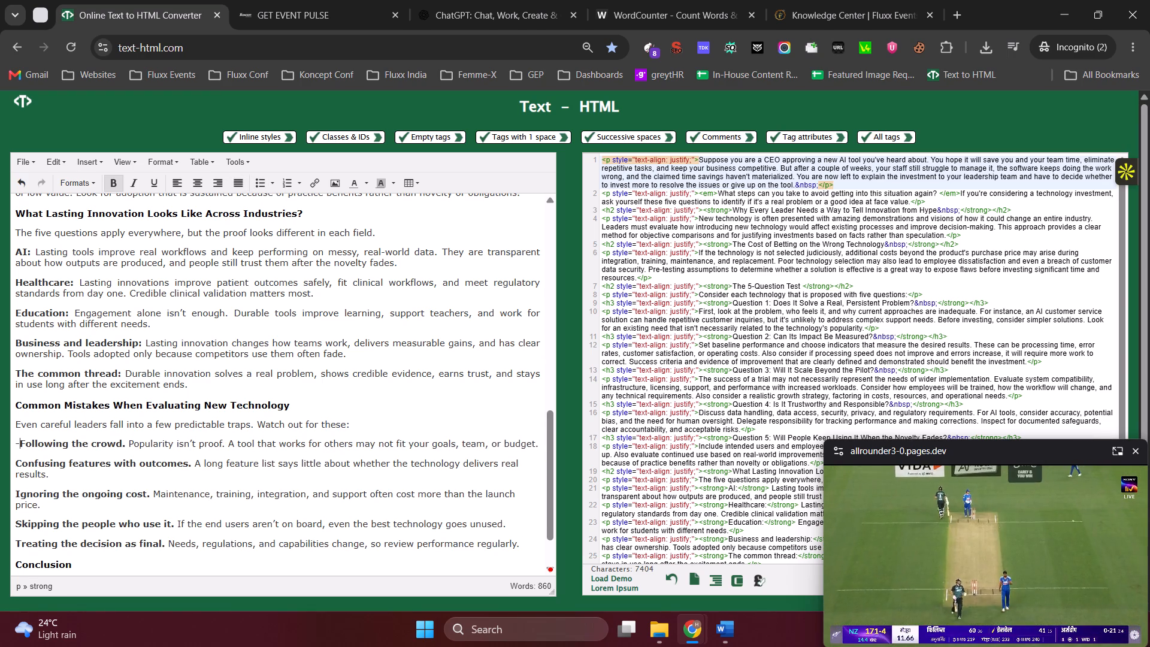
key("space")
key("Down")
key("ctrl+Left")
key("ctrl+Down")
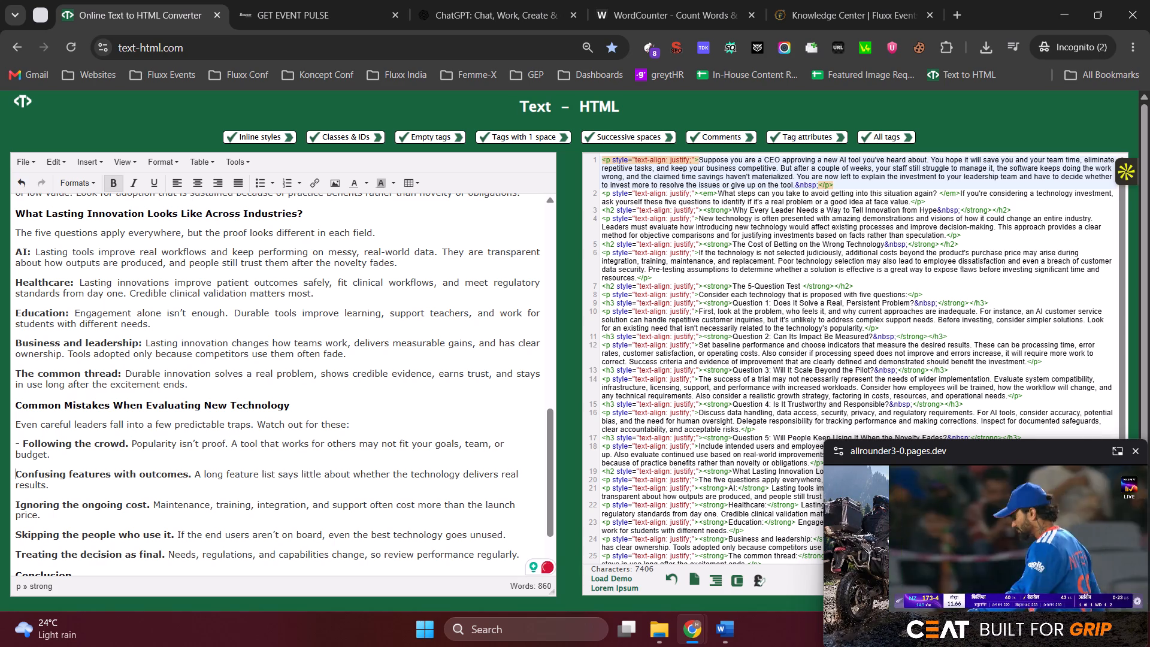
type("-")
key("space")
Add a hyphen and space before "Ignoring the ongoing cost.", "Skipping the people who use it." and "Treating the decision as final.".
key("Down")
key("ctrl+Left")
key("Down")
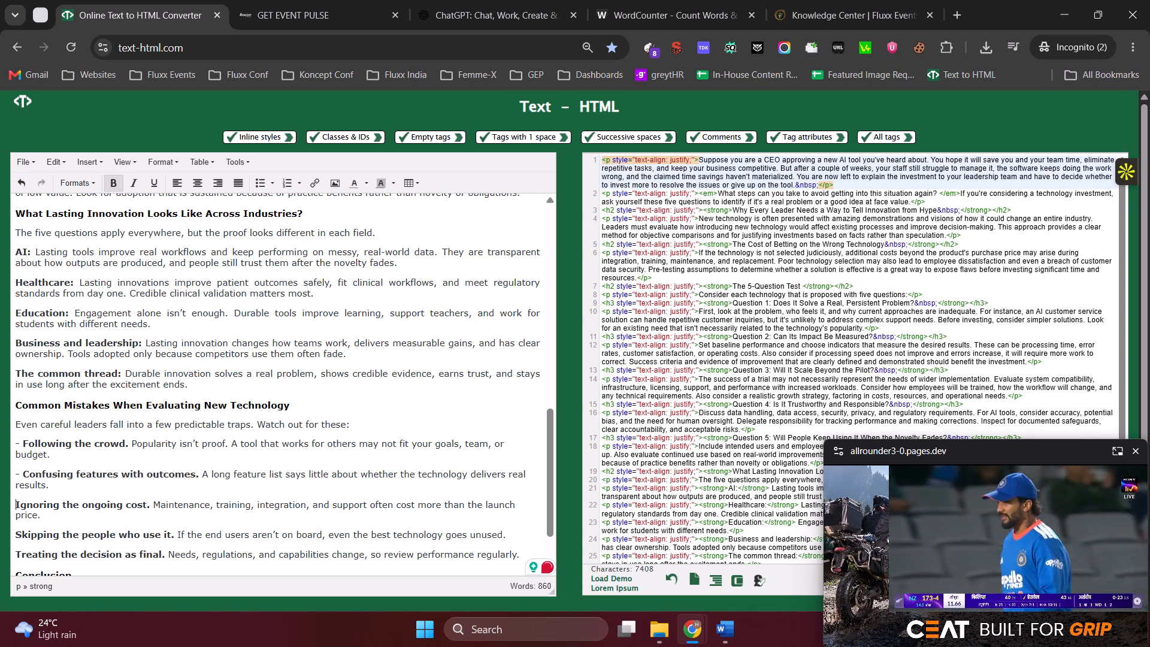
type("-")
key("space")
key("Down")
key("ctrl+Left")
key("ctrl+Down")
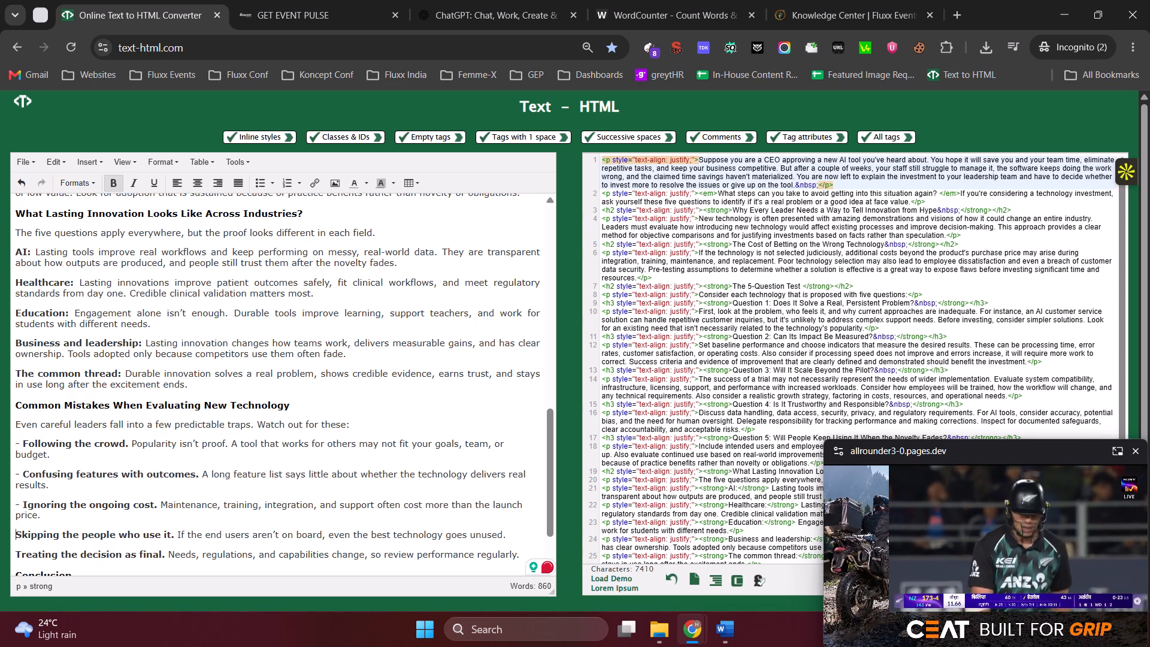
type("-")
key("space")
key("Down")
key("ctrl+Left")
type("-")
key("space")
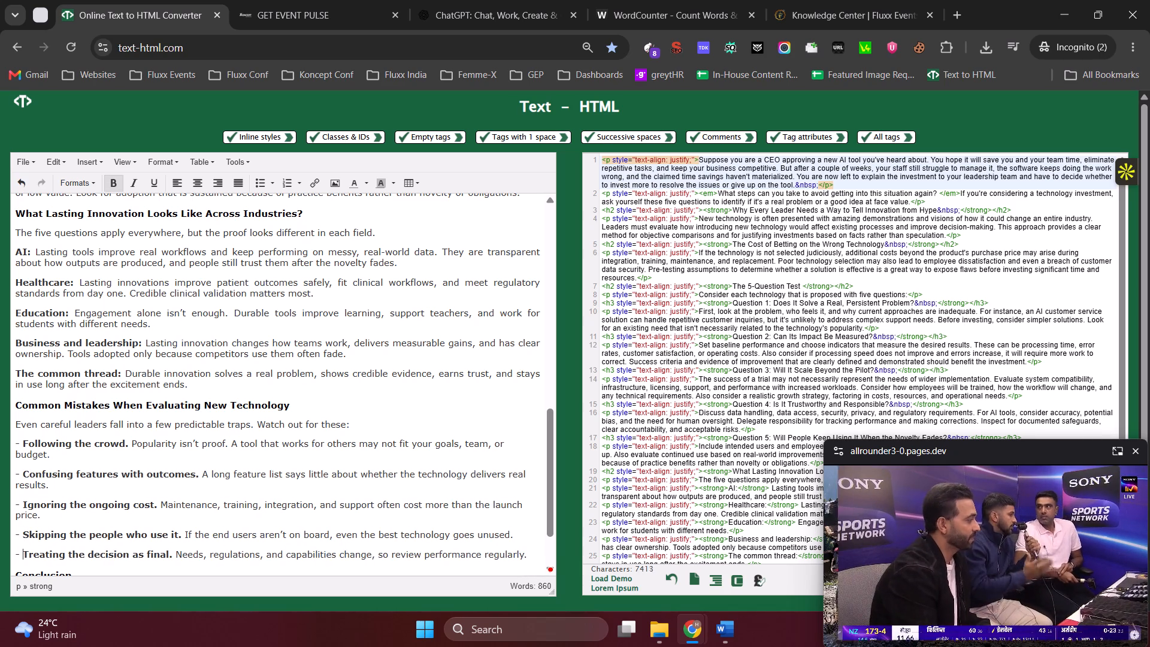
key("Down")
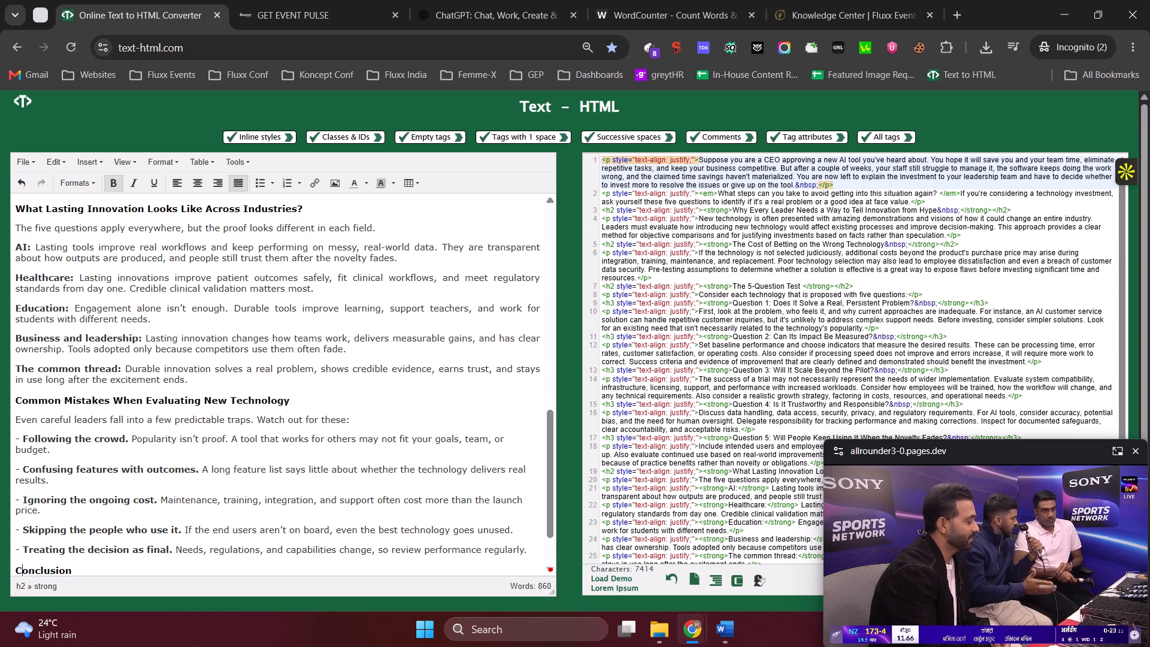
Check the "Conclusion" heading's level and review the article's formatting from the introduction through the closing paragraphs.
key("Down")
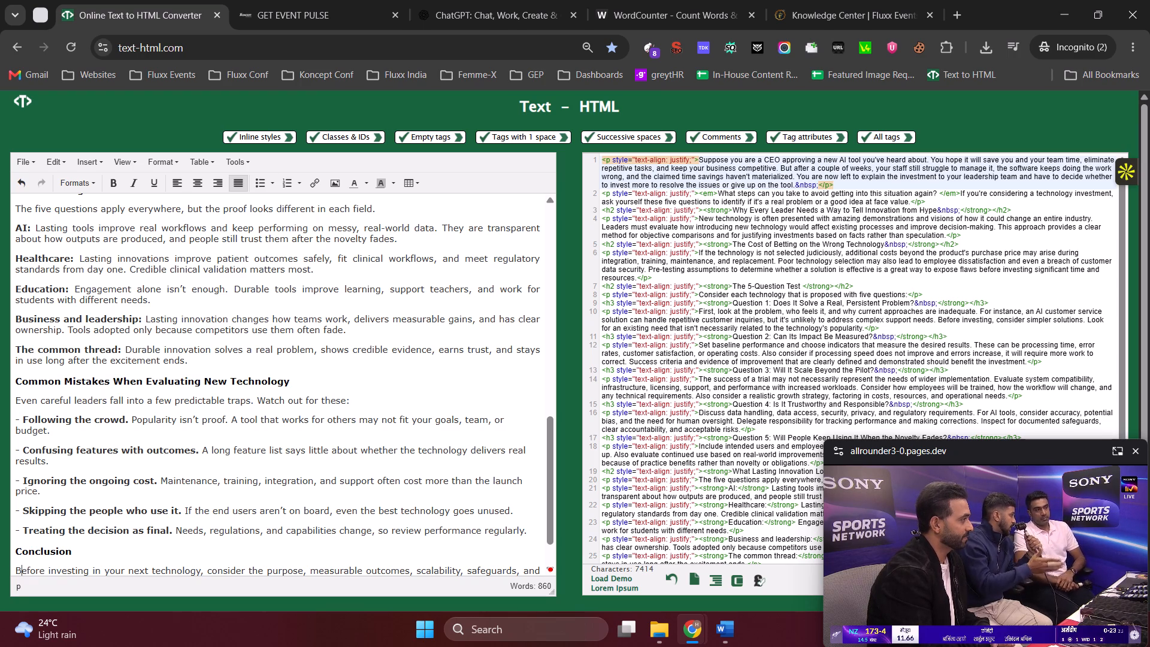
scroll(157, 429, "down", 1)
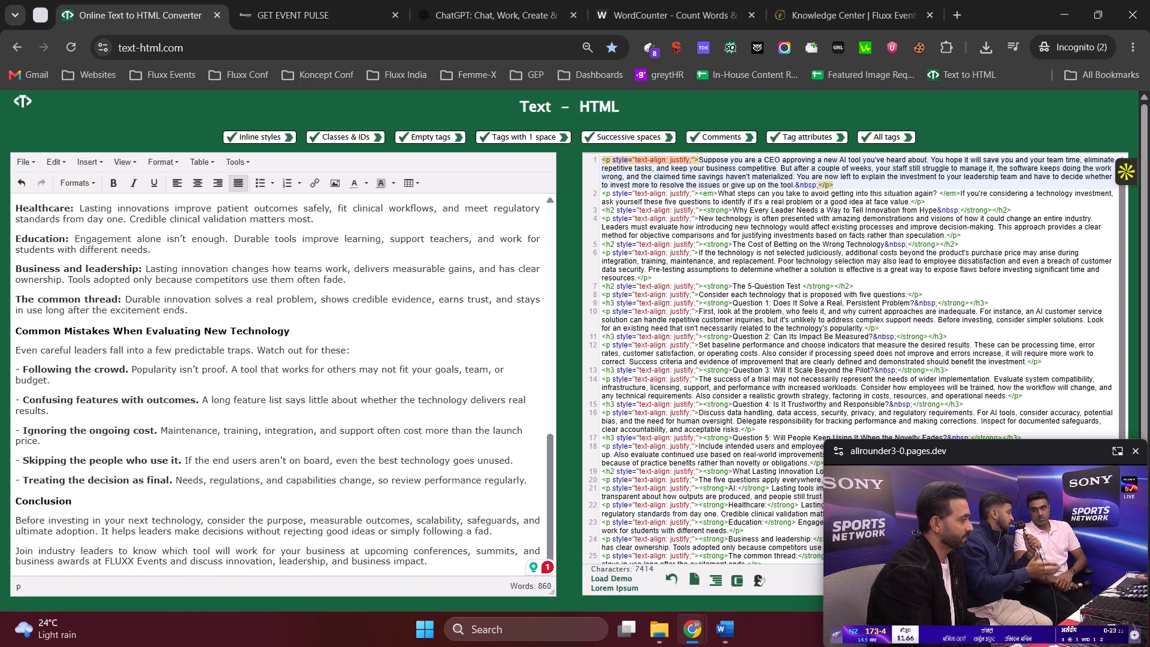
left_click(60, 504)
scroll(201, 461, "down", 2)
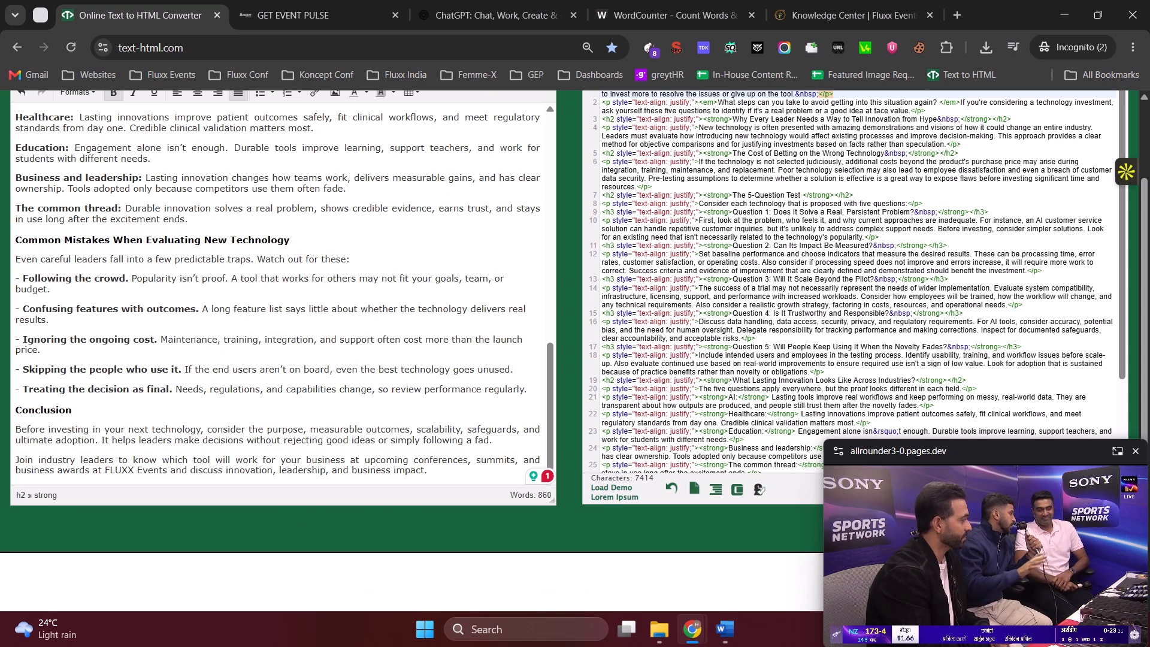
scroll(437, 543, "up", 1)
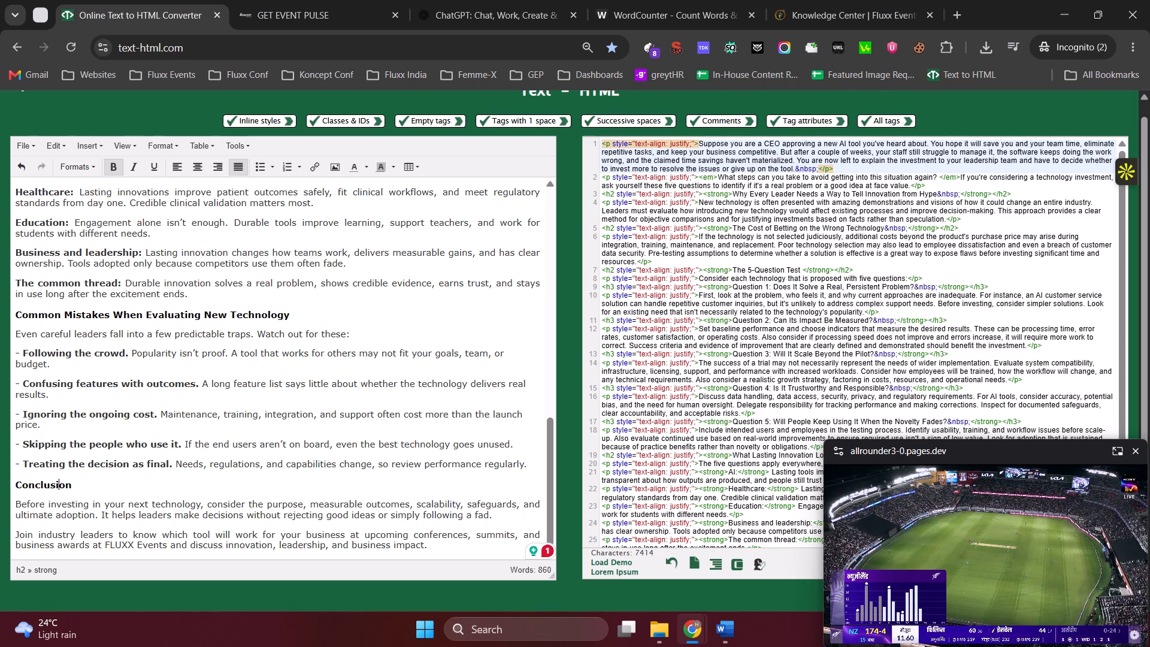
scroll(407, 489, "up", 11)
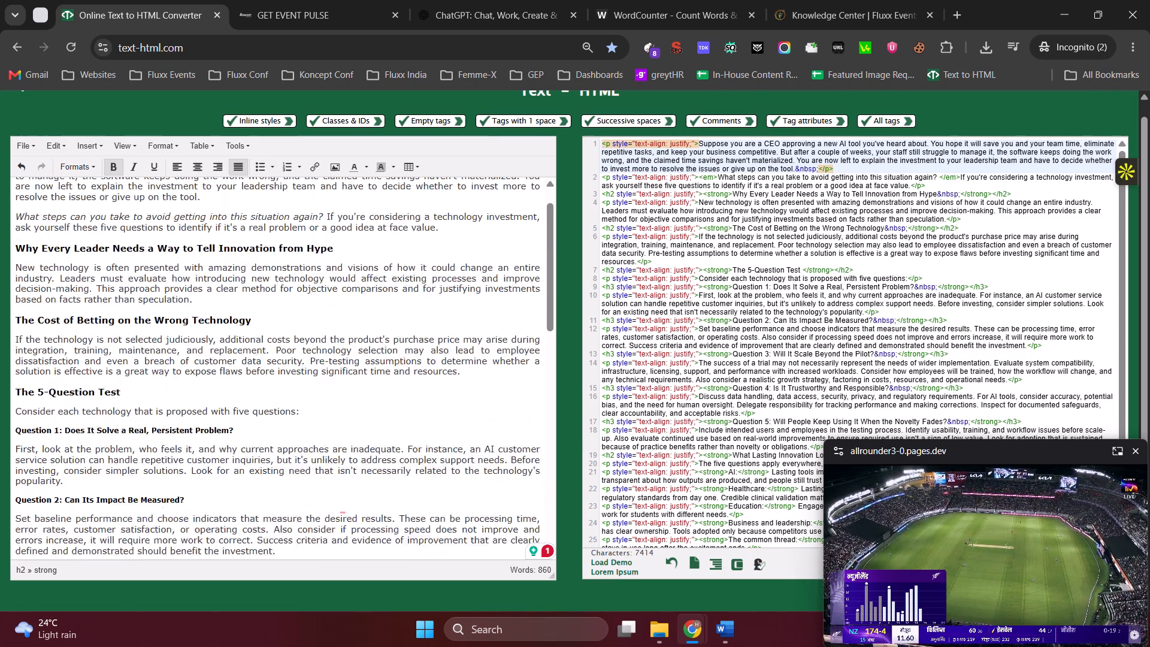
scroll(403, 486, "up", 5)
scroll(371, 371, "down", 2)
scroll(261, 365, "down", 3)
scroll(199, 408, "down", 2)
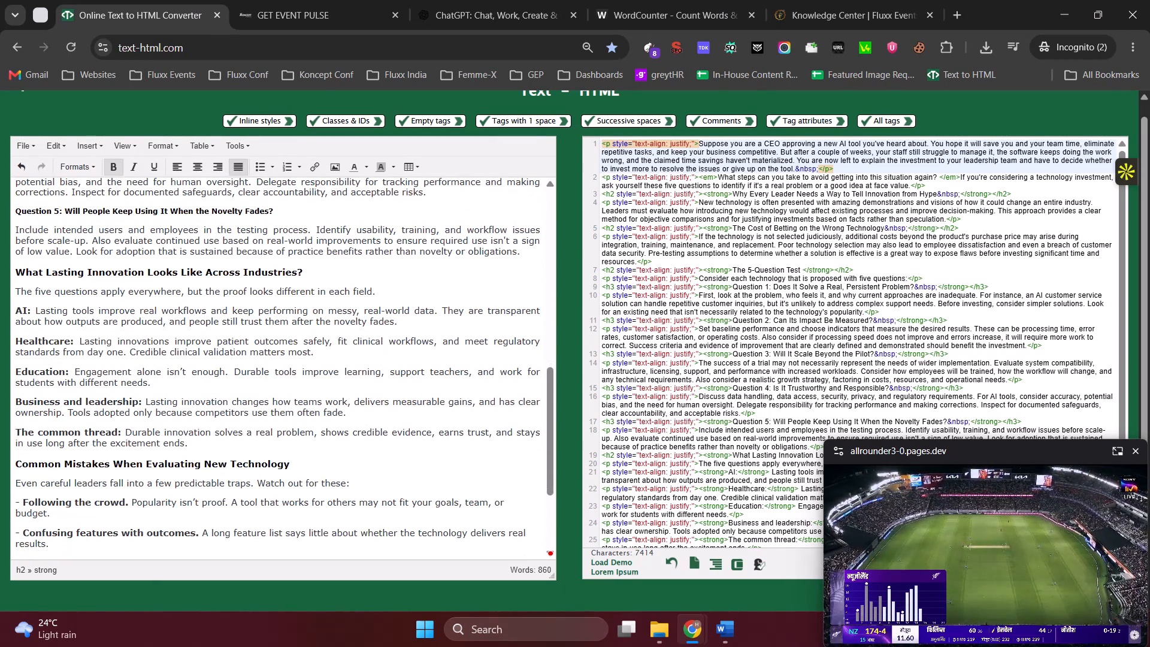
scroll(338, 443, "down", 3)
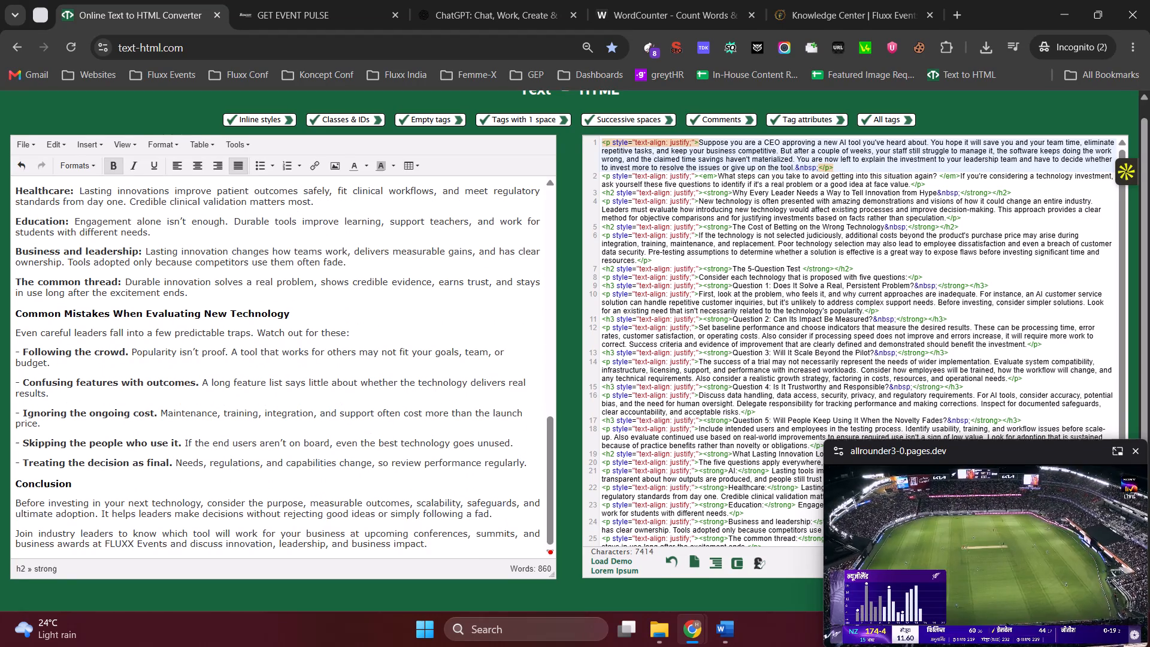
Accept the Grammarly word-choice suggestion so the sentence under Question 2 reads "Also consider that if processing", and close the suggestion card.
scroll(342, 444, "down", 1)
left_click(551, 476)
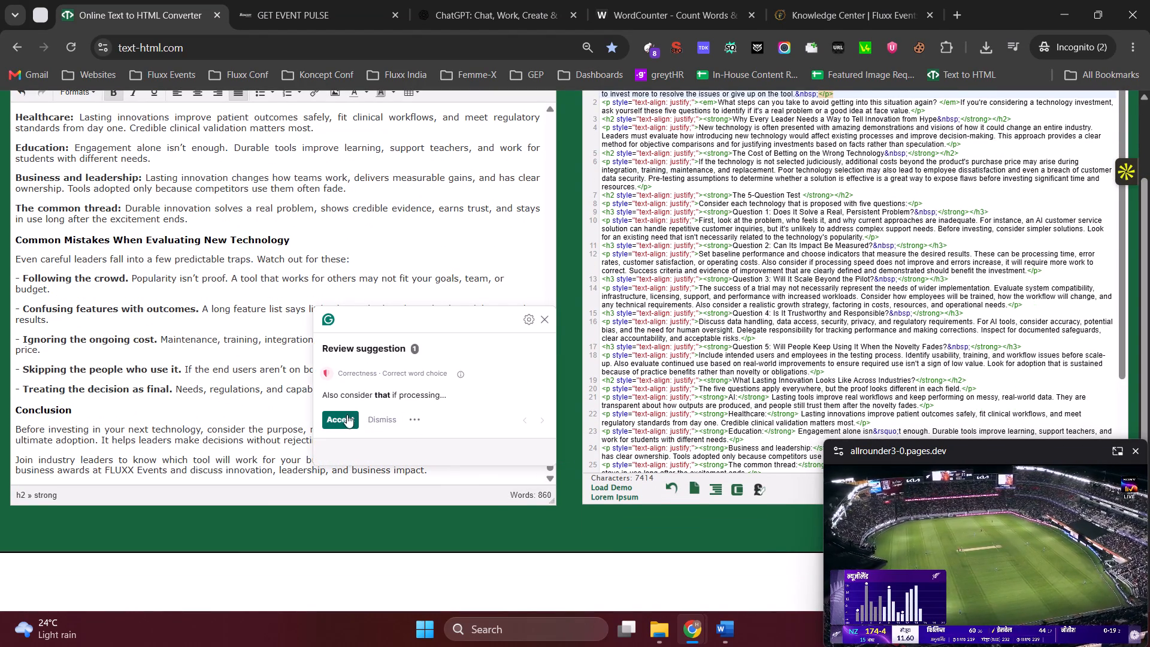
left_click(346, 415)
left_click(545, 338)
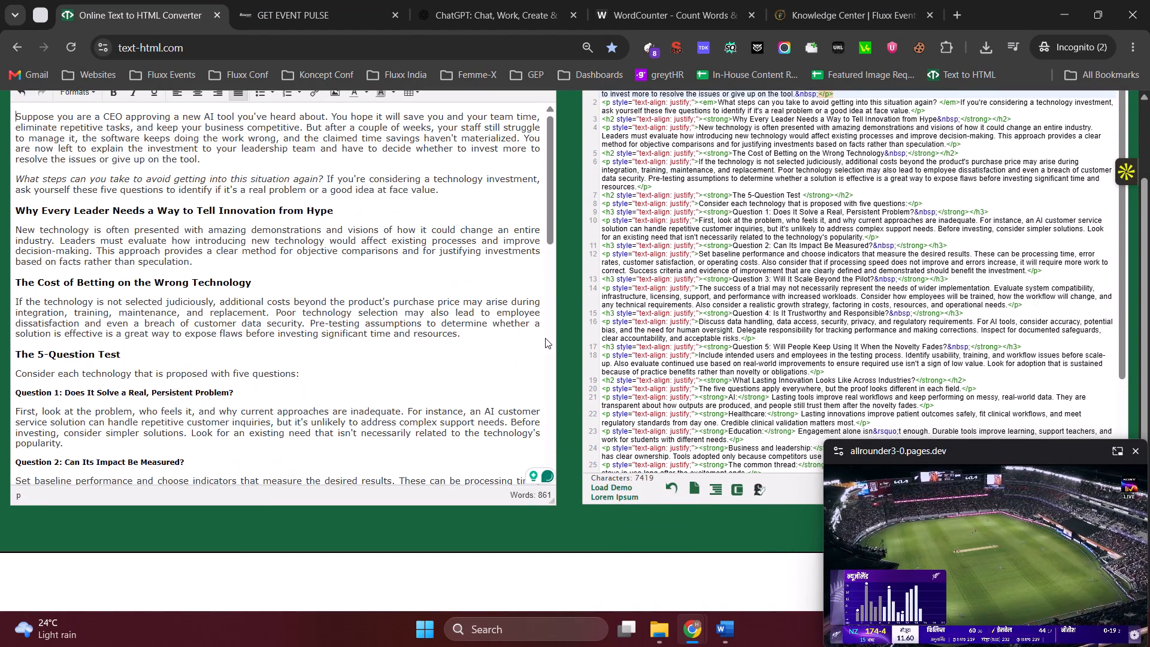
Check the paragraph and heading formats from the opening paragraph through "The Cost of Betting on the Wrong Technology".
key("Down")
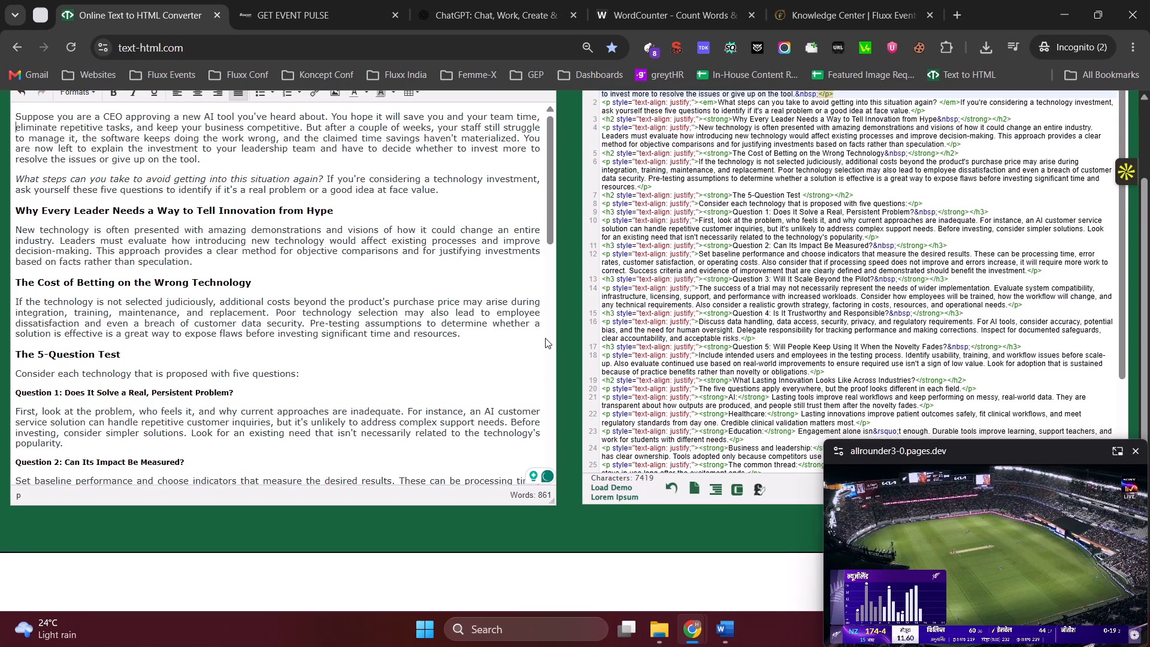
key("Up")
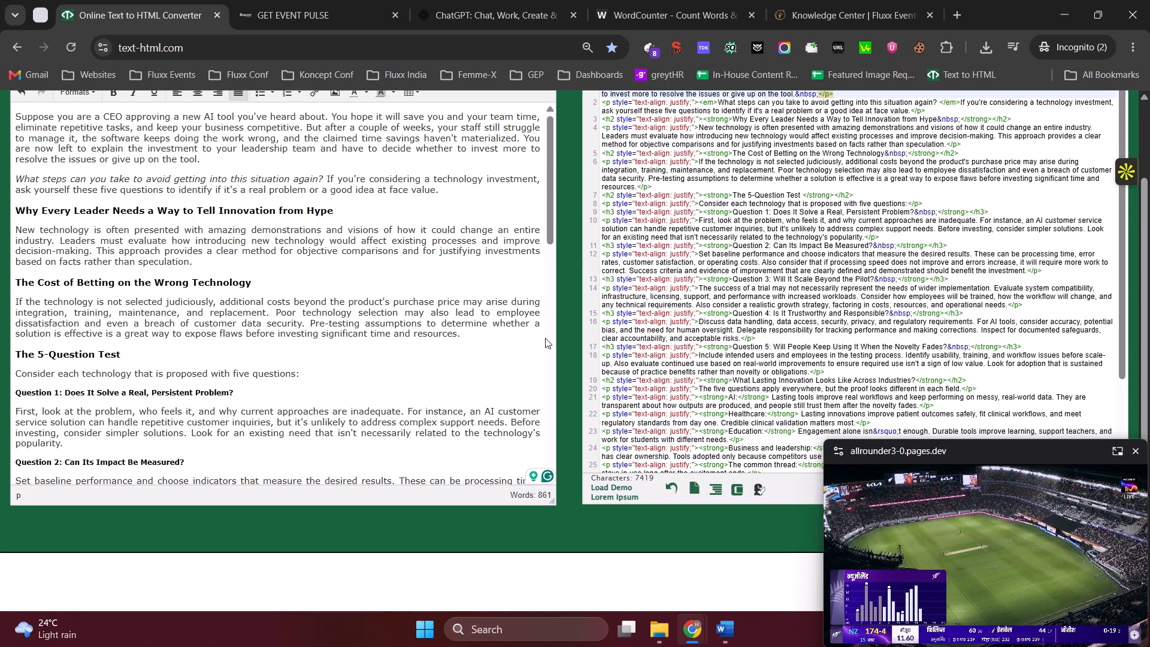
key("Down")
key("Up")
key("Up")
key("Down")
key("Down")
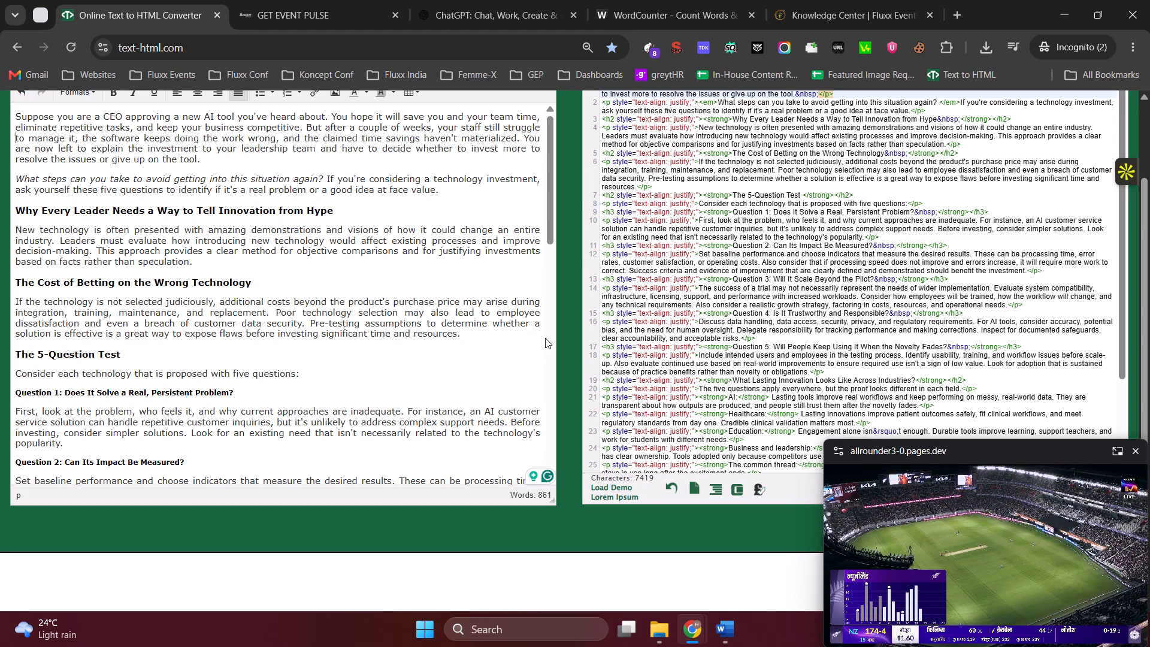
key("Down")
key("Down")
key("Down")
key("Down")
key("Down")
key("Down")
key("Down")
key("Down")
key("Down")
key("Down")
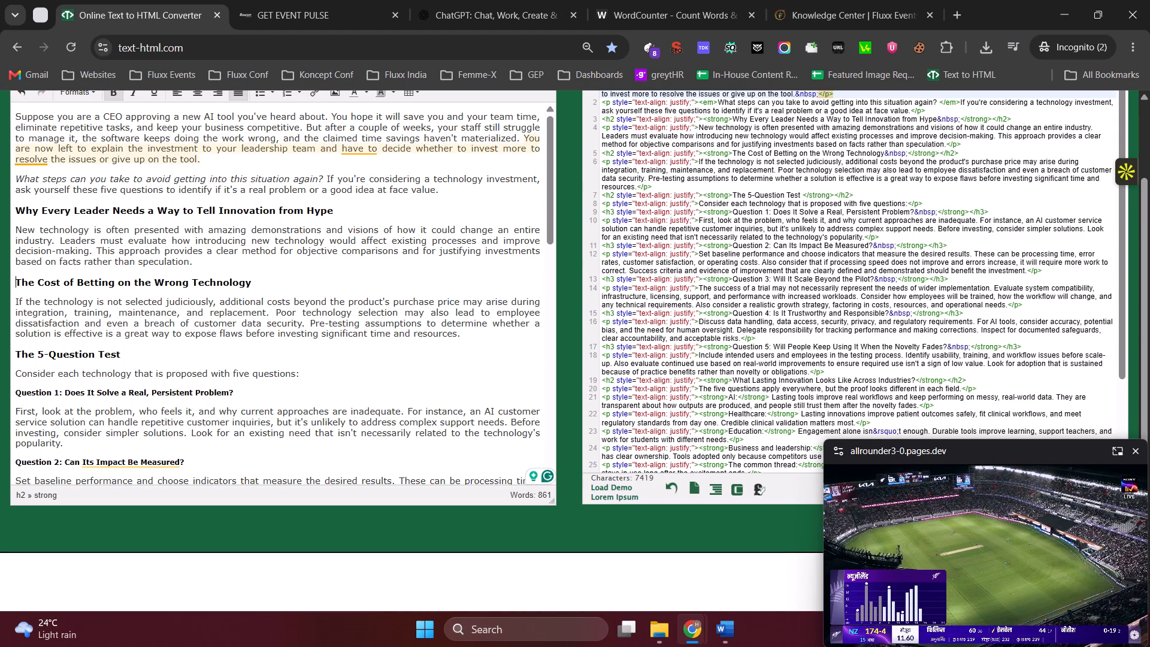
left_click(200, 310)
Start a new empty paragraph after the article's closing paragraph ending in "leadership, and business impact.".
scroll(316, 348, "down", 18)
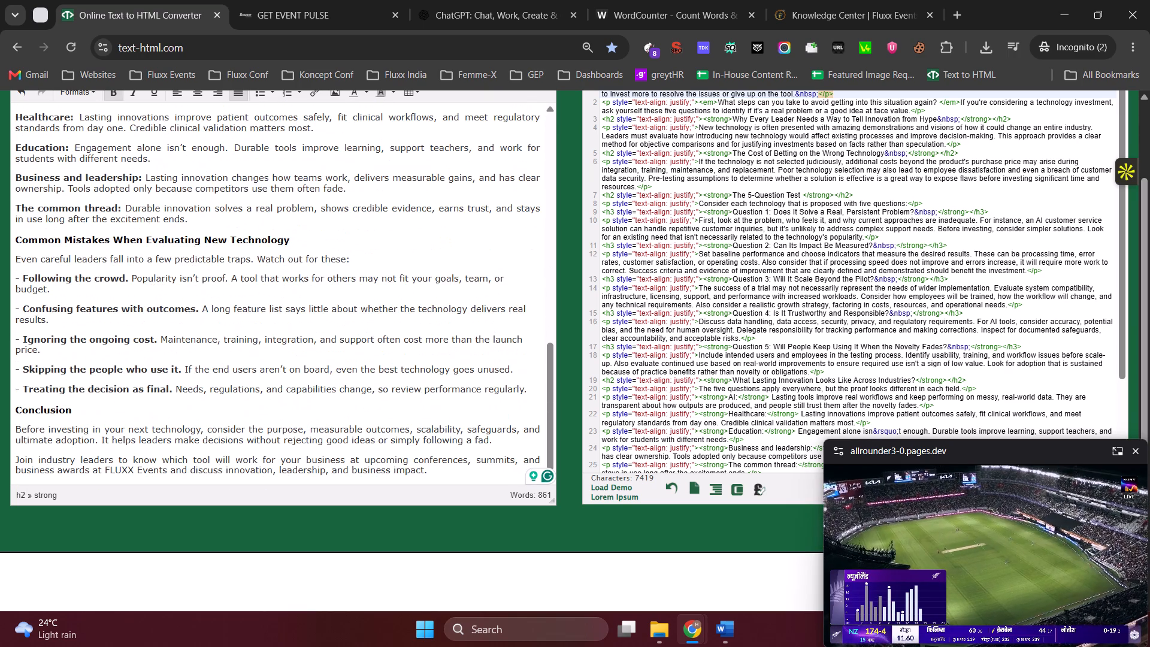
left_click(434, 470)
key("Return")
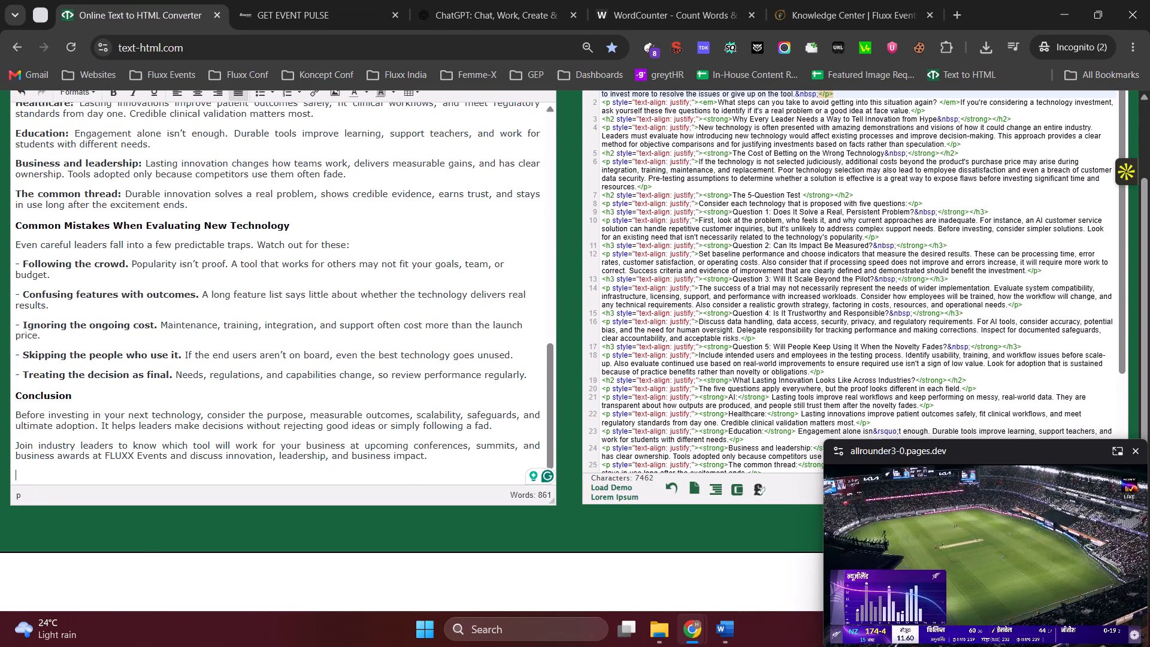
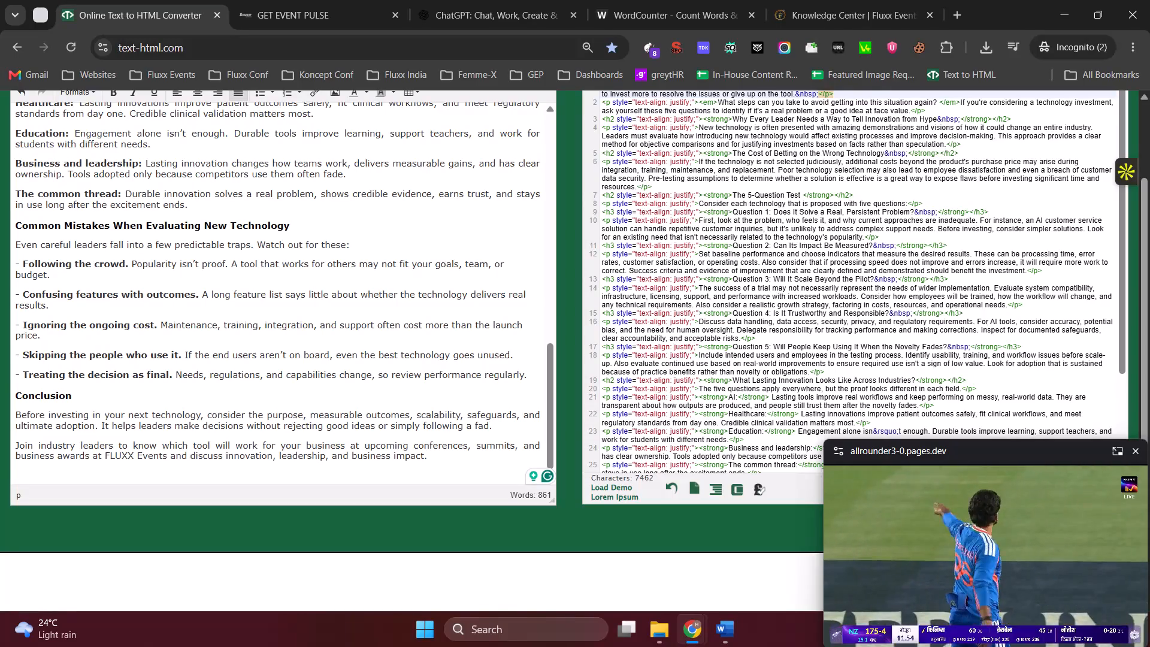
Switch to the Fluxx Events Knowledge Center page.
left_click(852, 0)
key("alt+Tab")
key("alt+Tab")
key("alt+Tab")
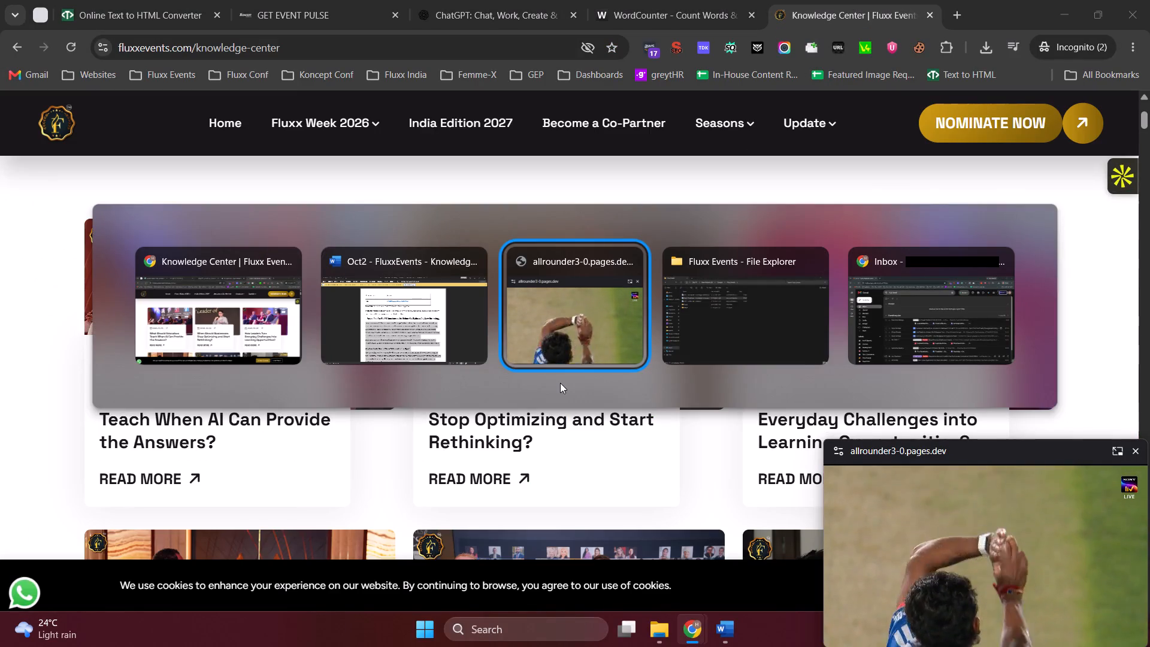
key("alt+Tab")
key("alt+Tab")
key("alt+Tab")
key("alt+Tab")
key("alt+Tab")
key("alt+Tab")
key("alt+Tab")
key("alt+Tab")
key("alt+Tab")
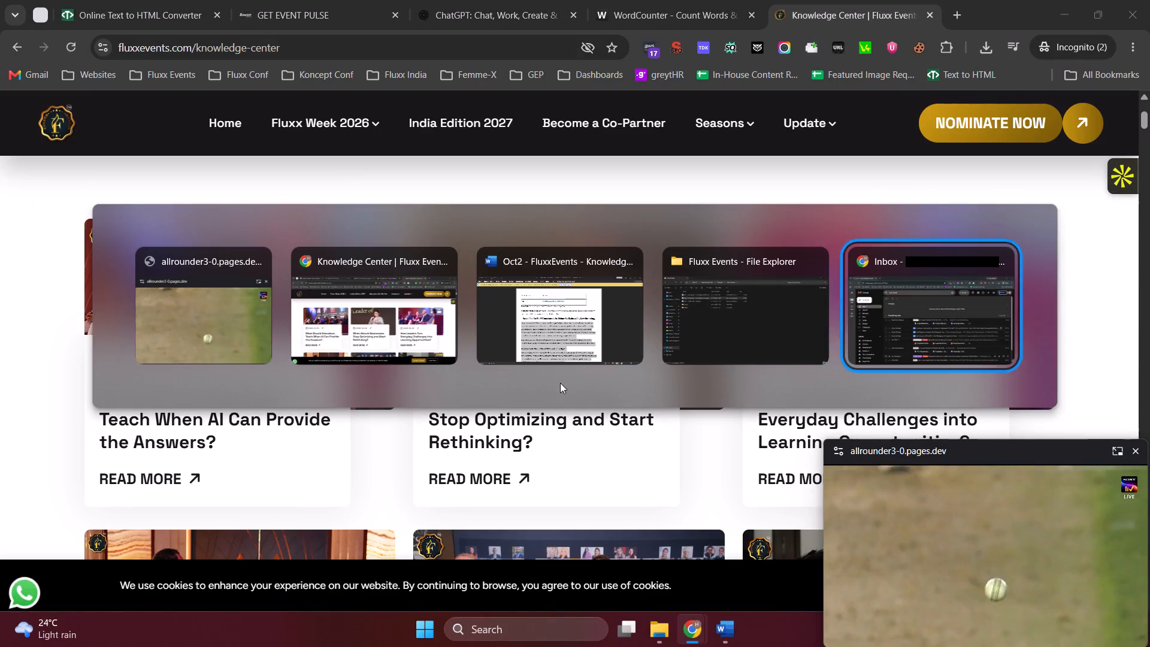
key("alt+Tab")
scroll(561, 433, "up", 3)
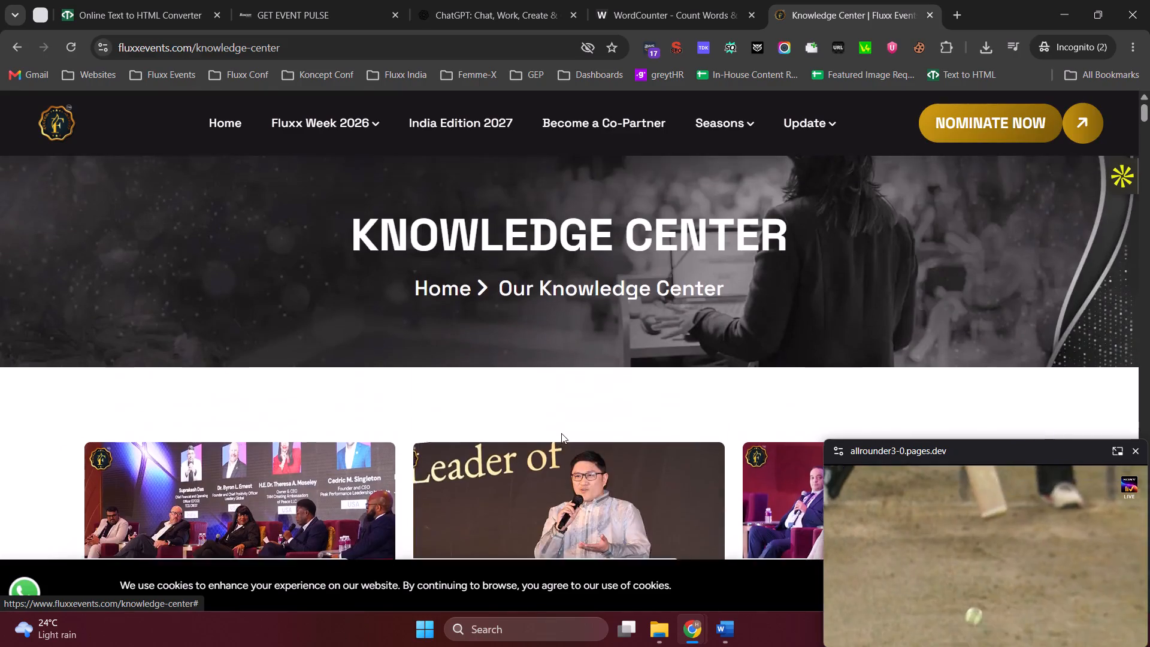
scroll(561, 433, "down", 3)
Switch to the Oct2 Word document, deselect the article body and review the opening section with the title and meta details.
key("alt+Tab")
key("alt+Tab")
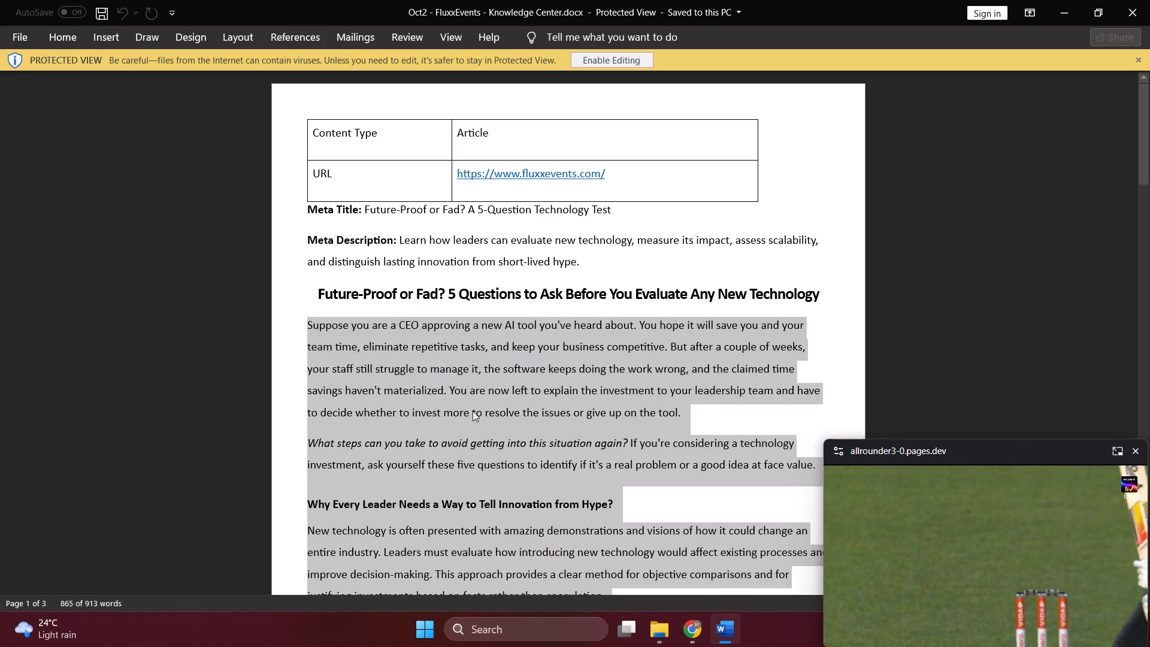
left_click(458, 303)
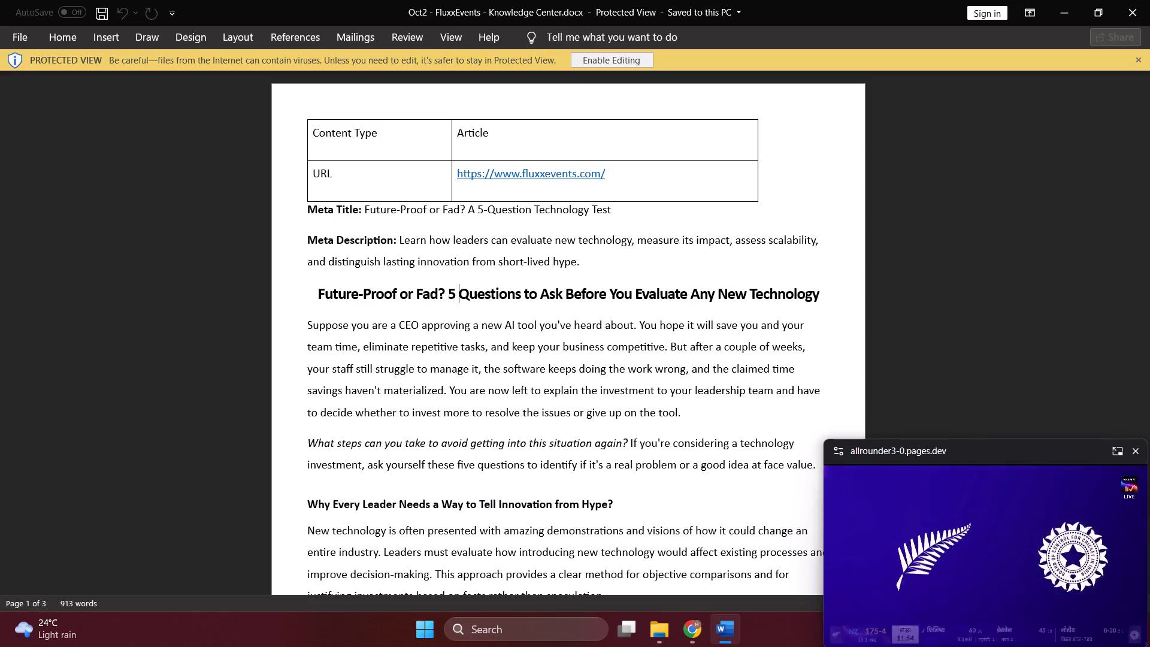
Return to the Knowledge Center page and look through the published article titles, from the newest back to the July 2026 ones.
key("alt+Tab")
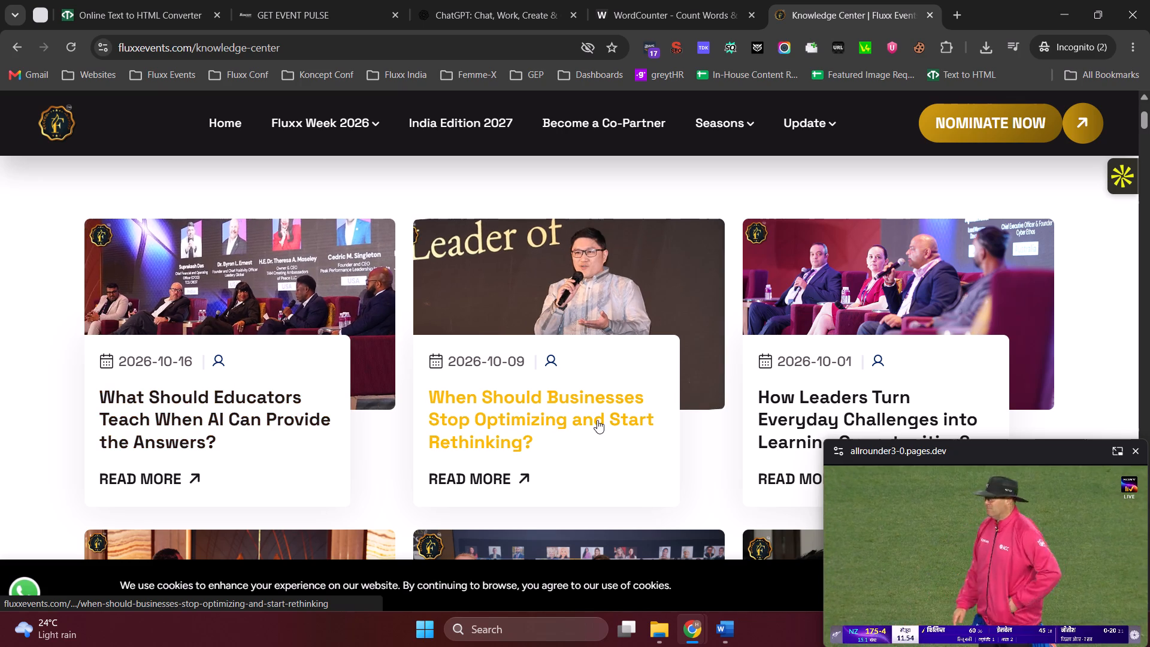
scroll(599, 418, "down", 2)
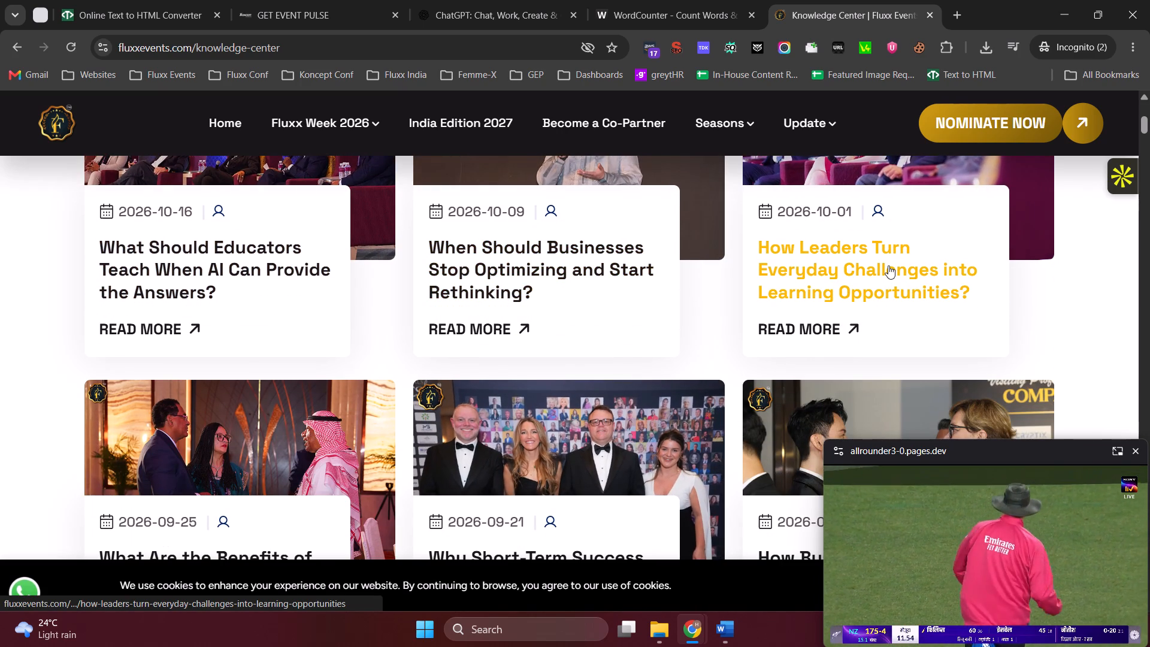
scroll(593, 282, "down", 3)
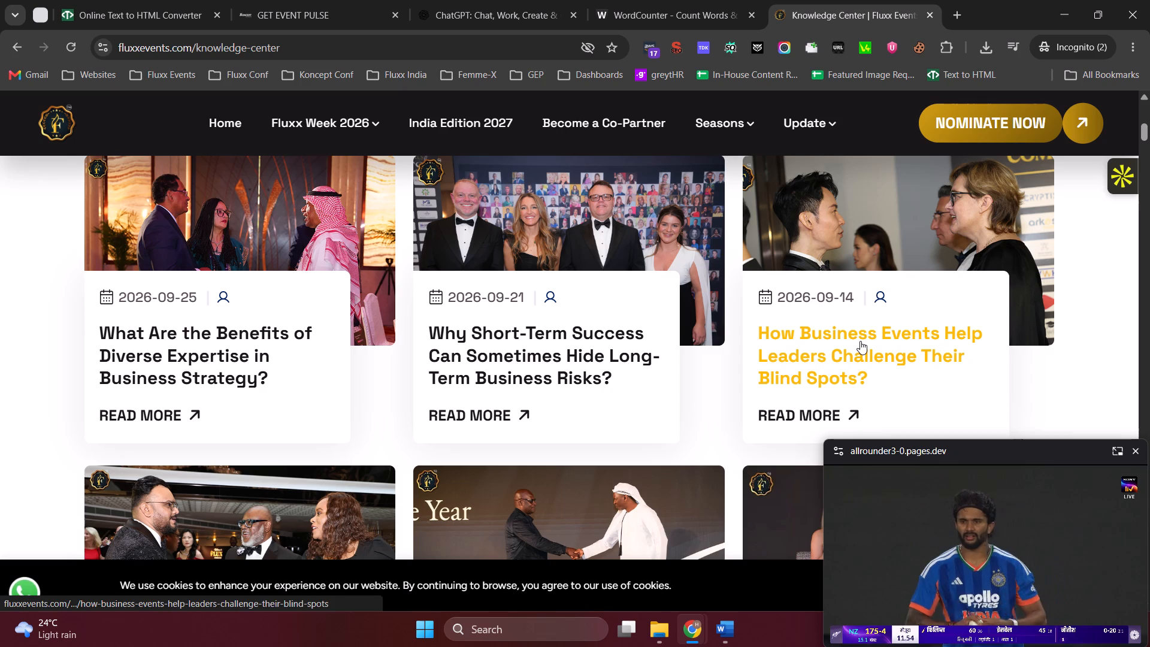
scroll(626, 377, "down", 2)
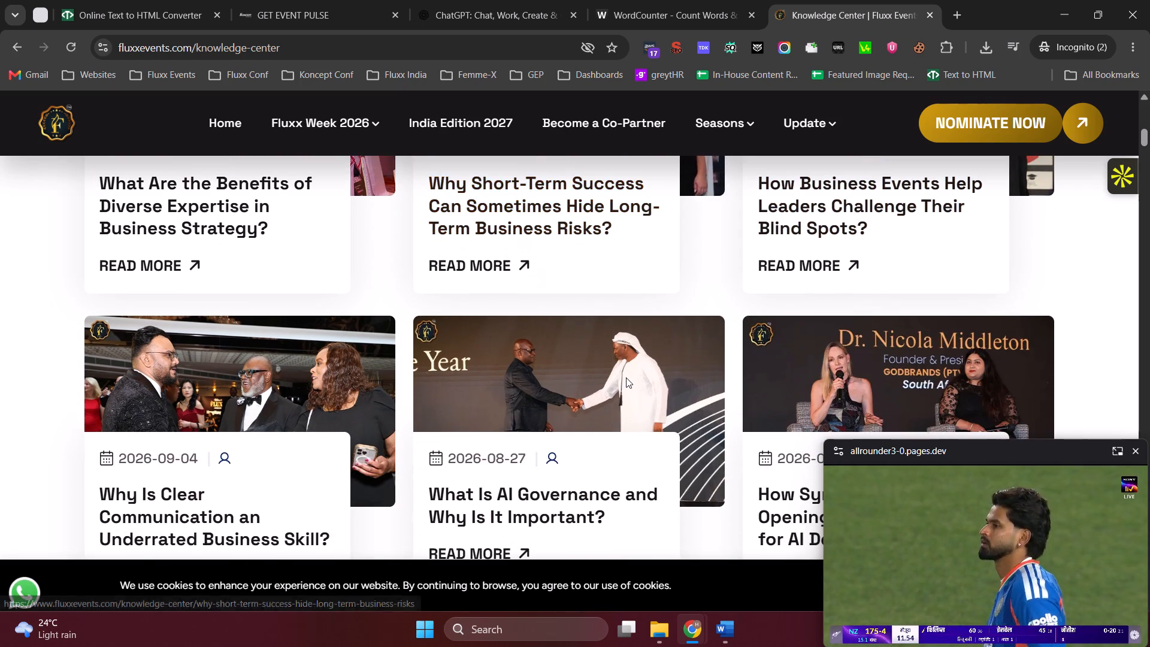
scroll(626, 377, "down", 1)
scroll(611, 436, "down", 3)
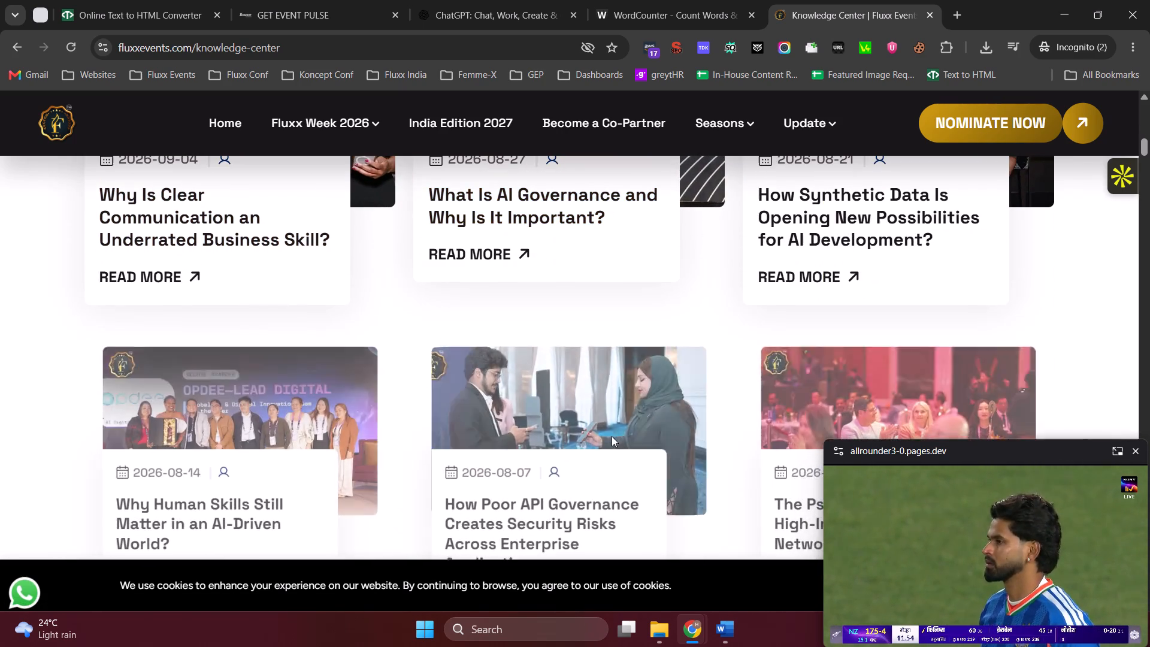
scroll(612, 436, "down", 2)
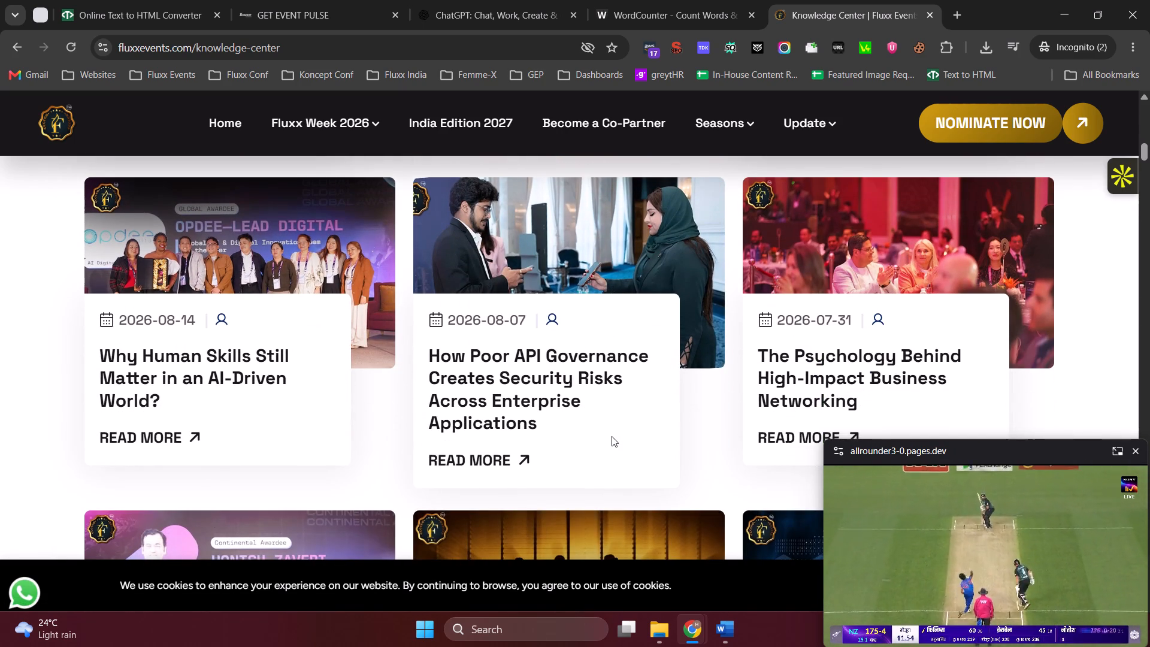
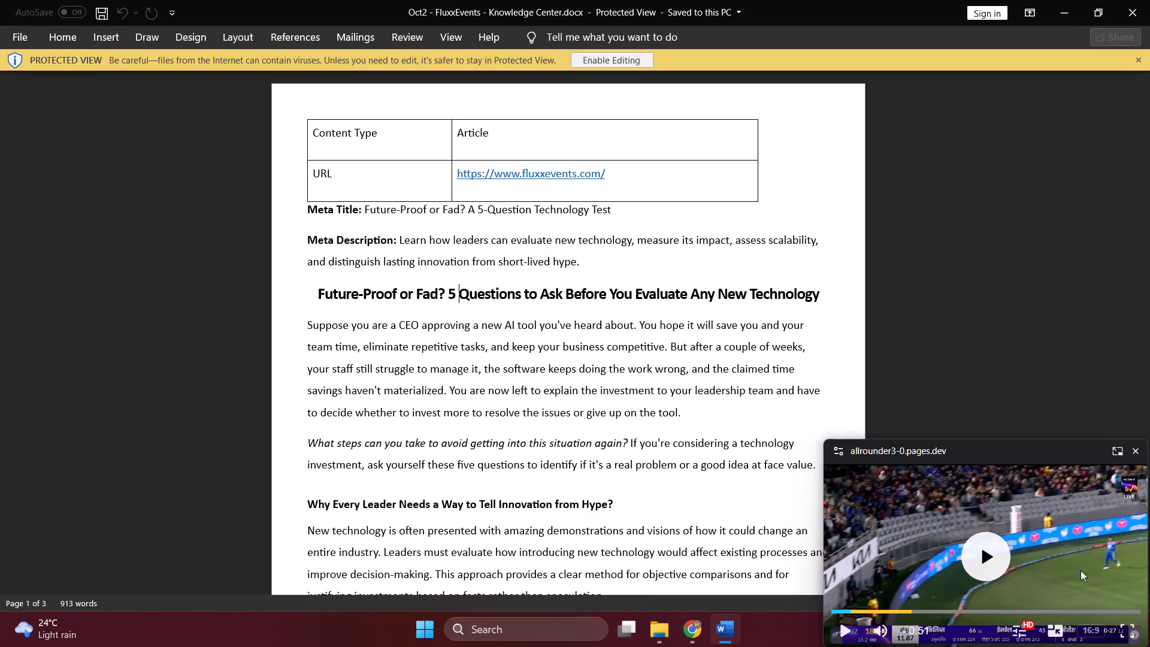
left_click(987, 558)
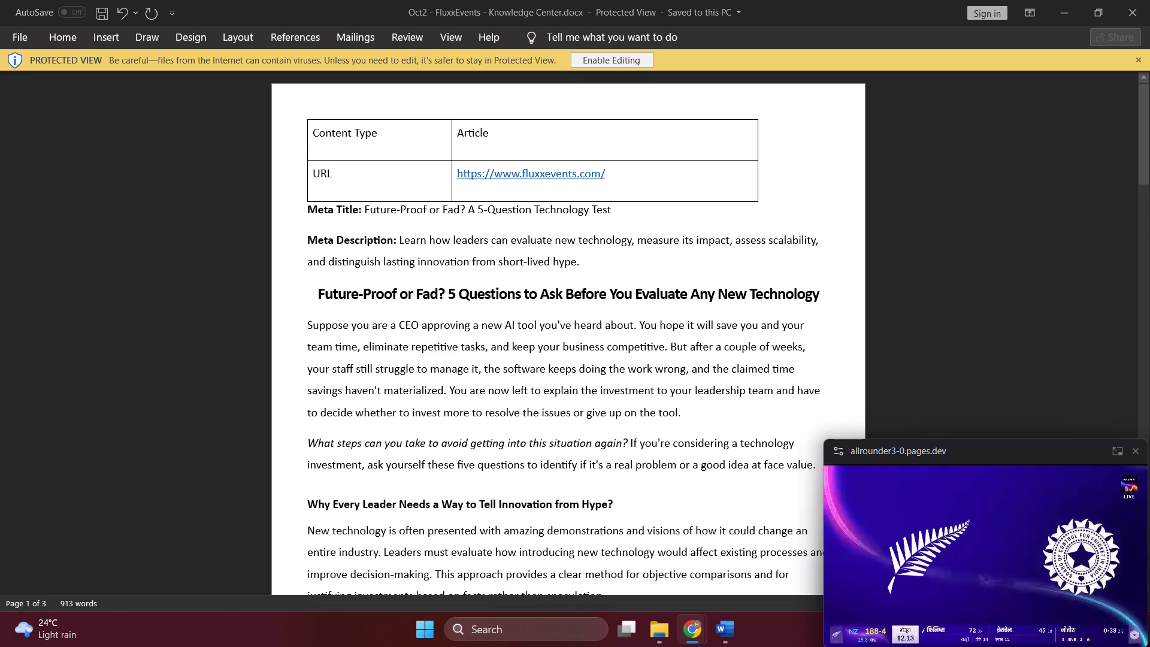
Read through the Oct2 Word document from the introduction to the closing paragraph after the Conclusion heading.
scroll(403, 337, "down", 5)
scroll(485, 406, "down", 4)
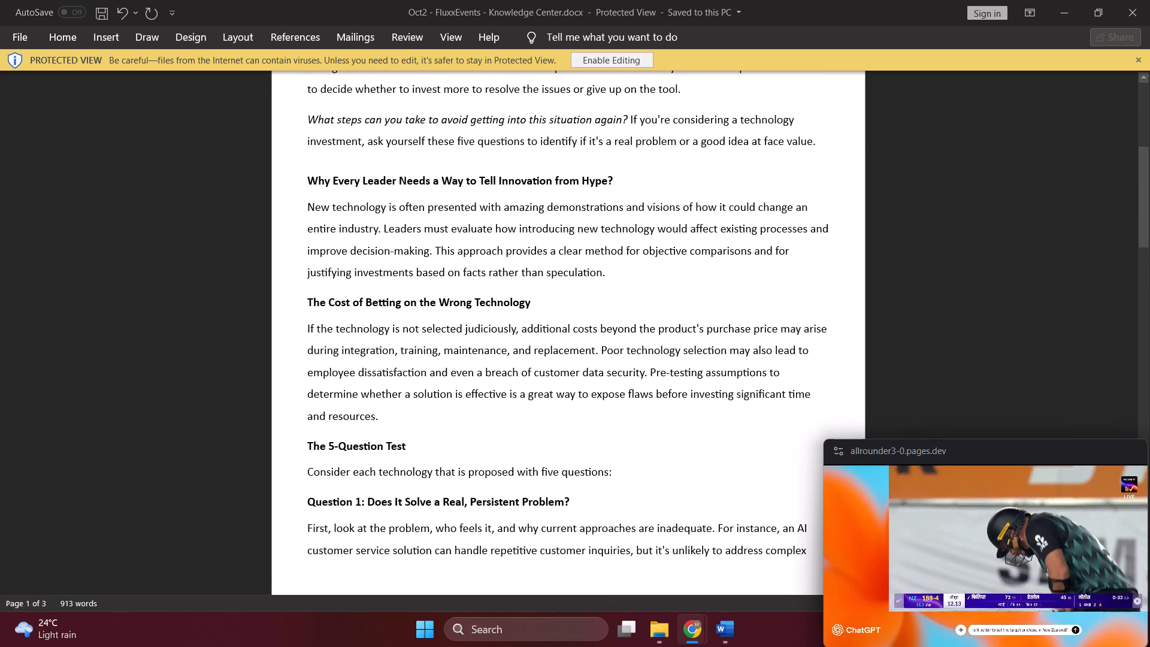
scroll(479, 398, "down", 19)
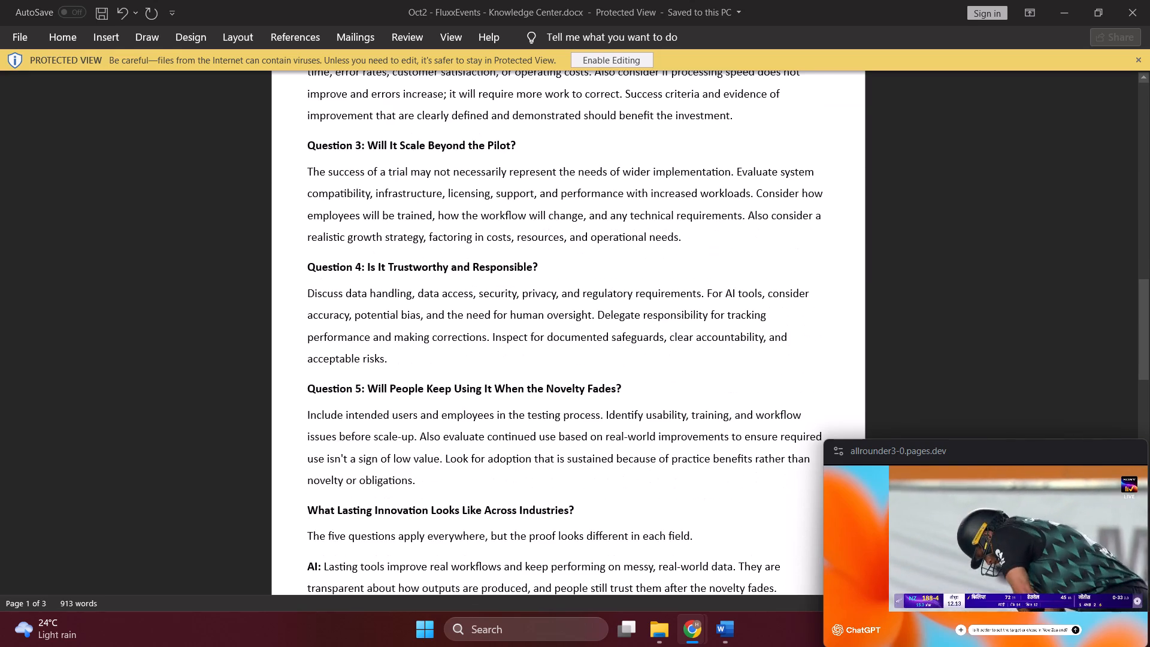
scroll(483, 396, "down", 6)
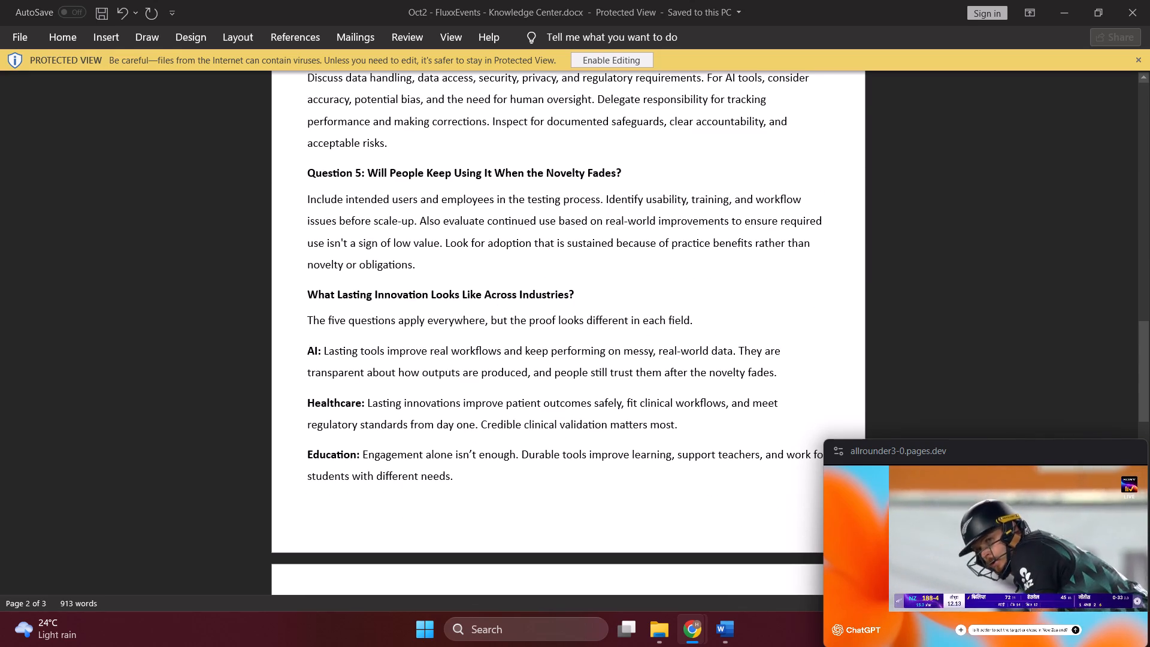
scroll(485, 397, "down", 5)
scroll(485, 397, "up", 1)
scroll(485, 397, "down", 10)
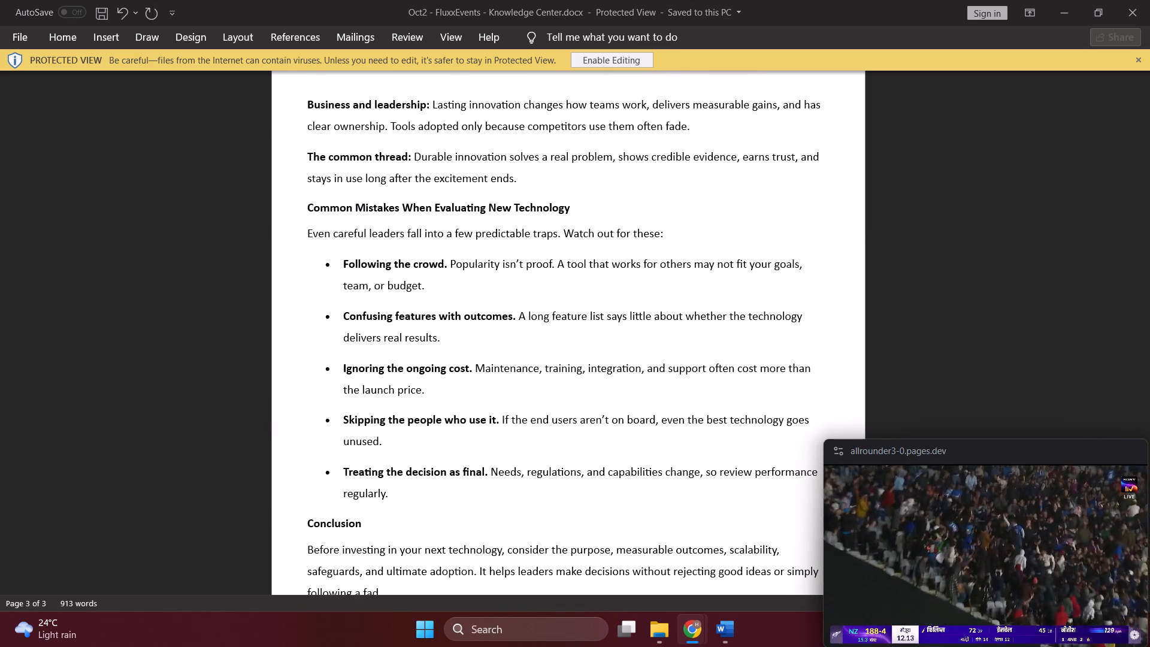
scroll(485, 397, "down", 5)
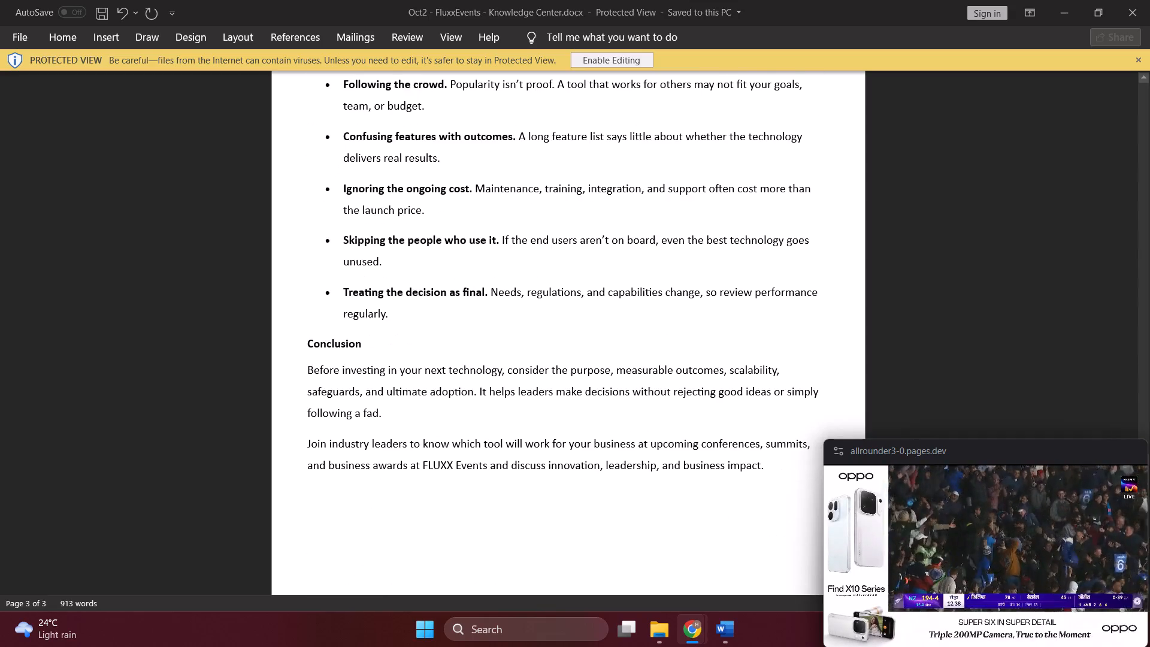
scroll(486, 395, "down", 3)
Return to the Knowledge Center page and open the articles dated 2026-10-09 and 2026-10-01 in new tabs, keeping the article list in view.
key("alt+Tab")
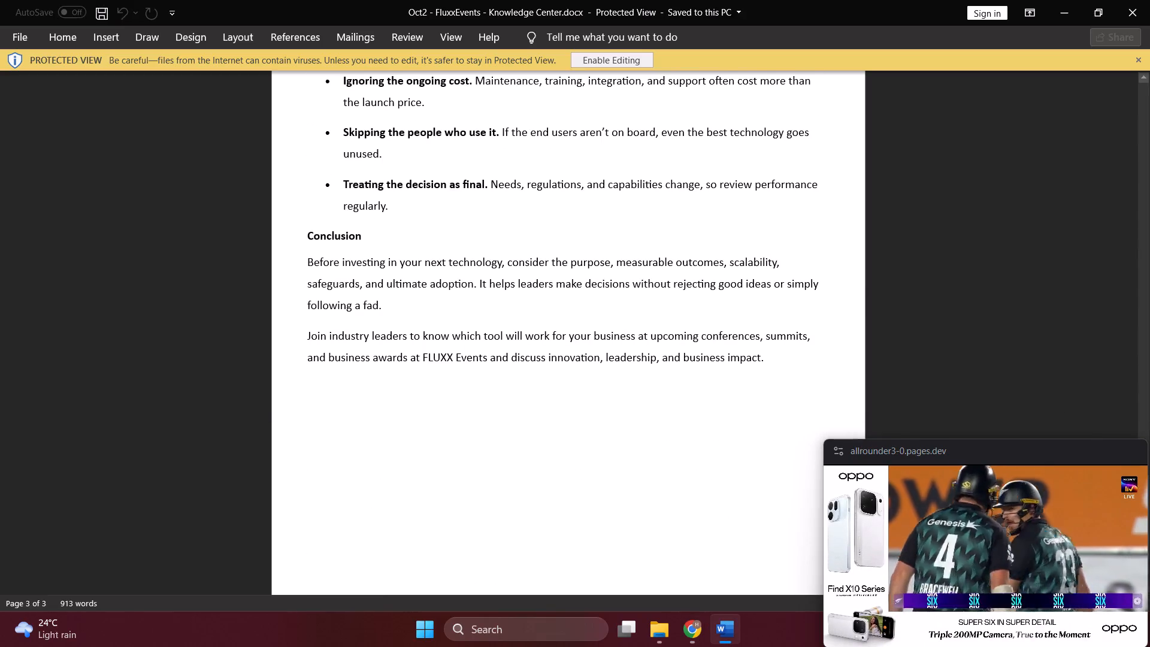
key("alt+Tab")
key("alt+Tab")
key("alt+Tab")
scroll(423, 381, "down", 4)
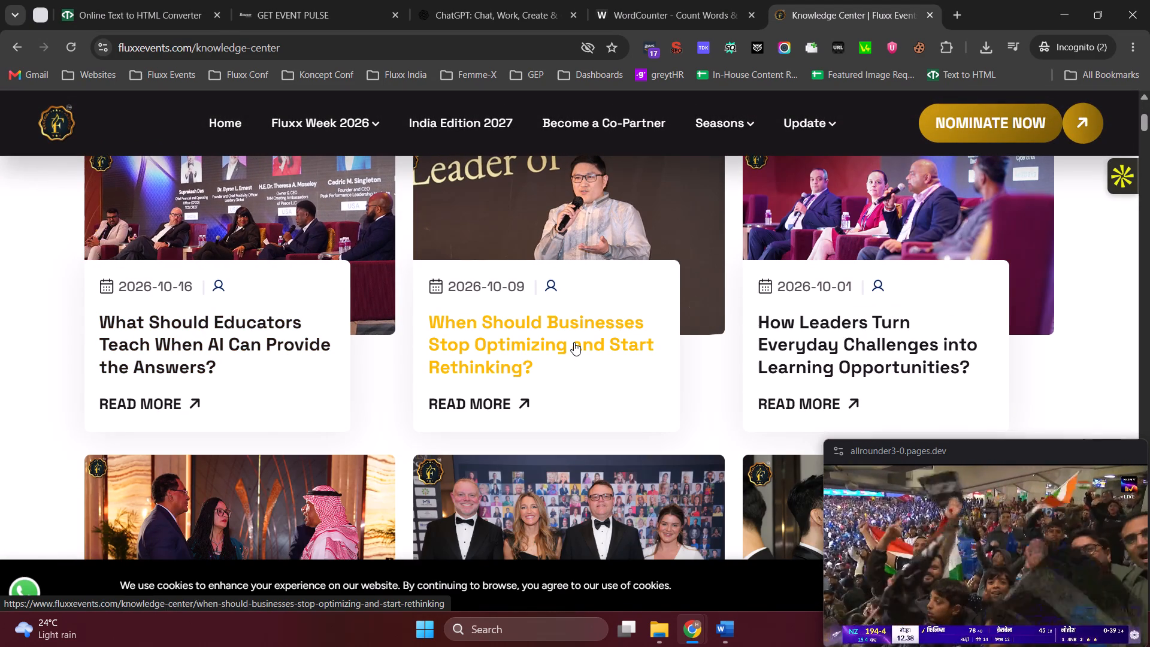
middle_click(574, 342)
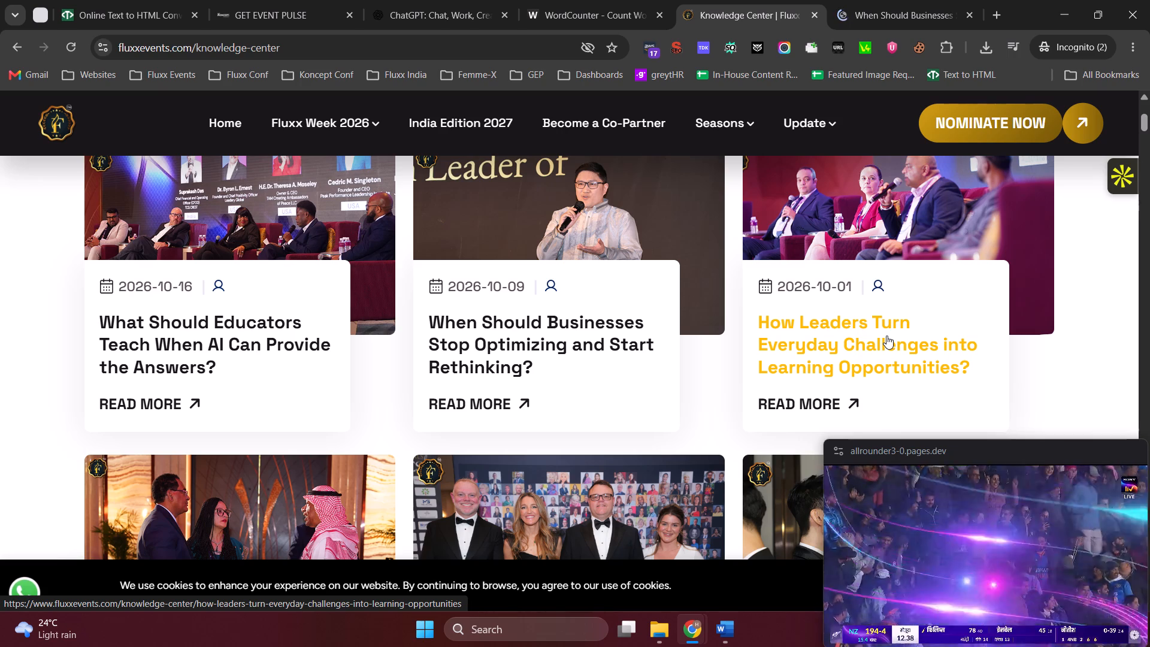
scroll(886, 335, "down", 3)
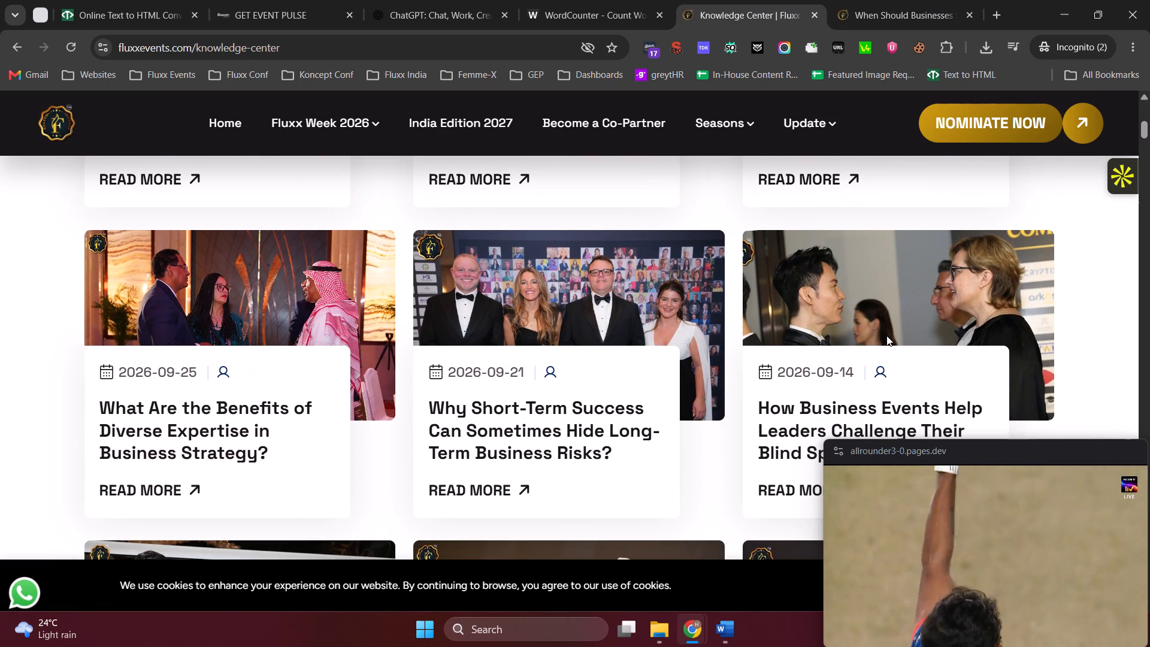
scroll(886, 335, "up", 2)
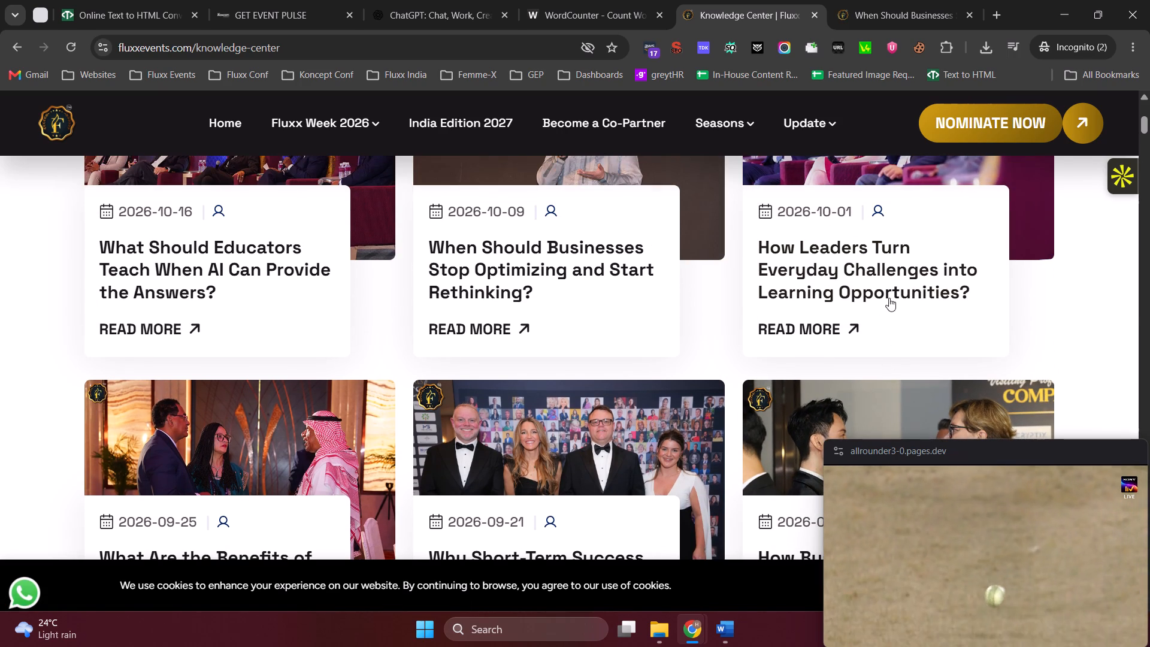
middle_click(890, 280)
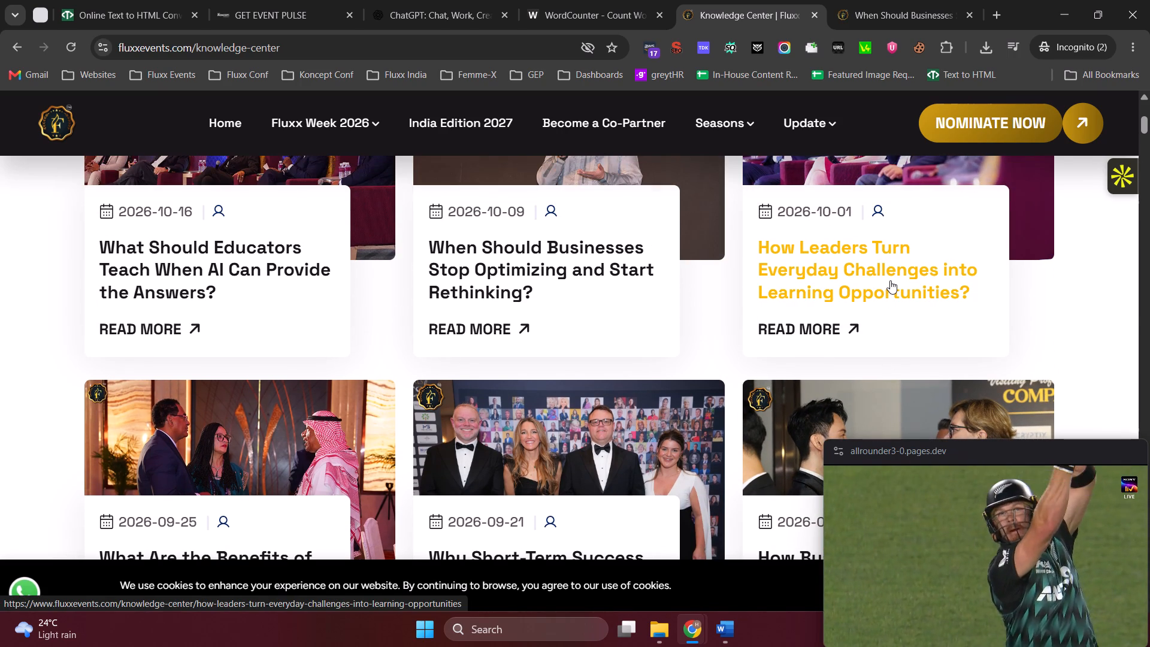
scroll(503, 367, "down", 2)
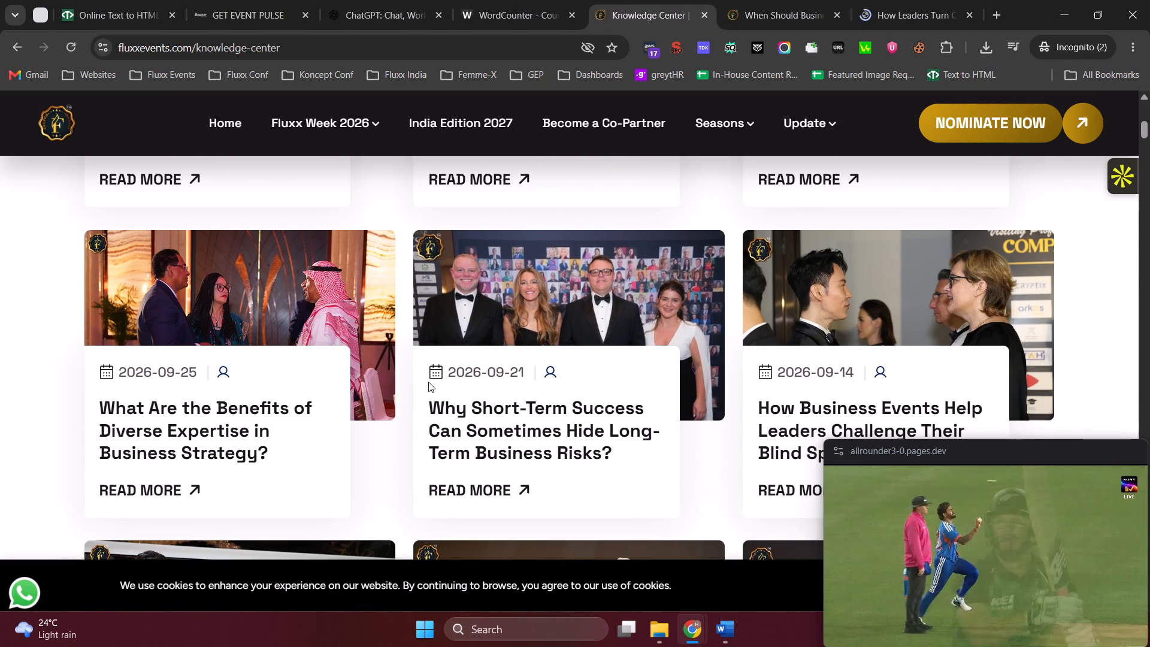
scroll(497, 385, "down", 4)
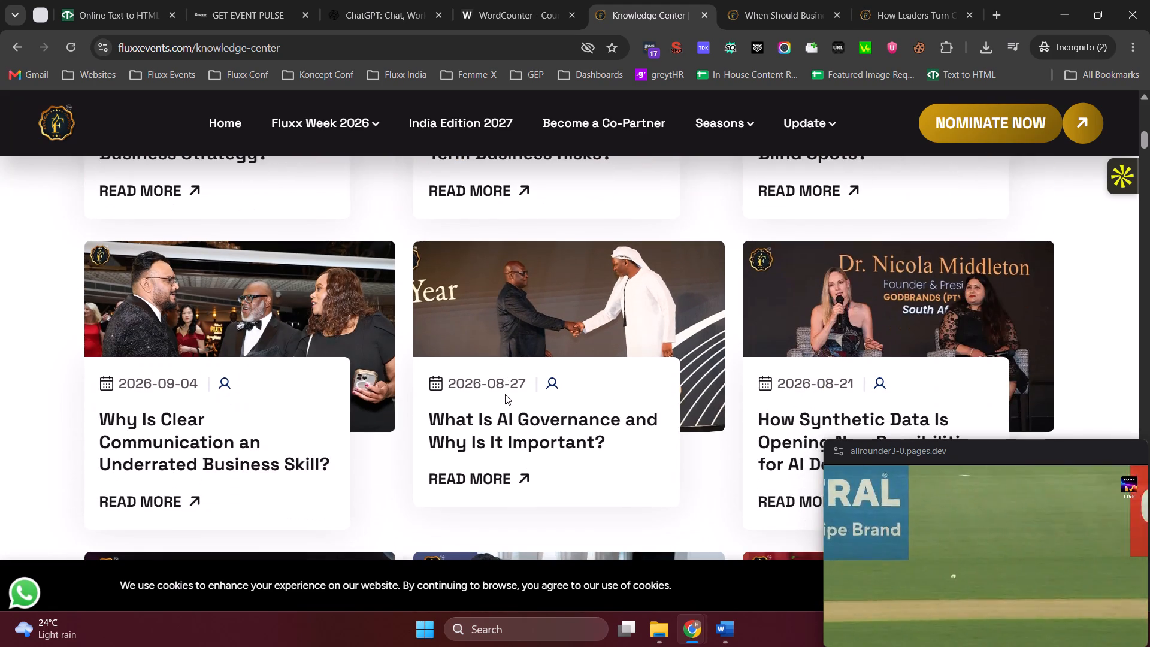
scroll(505, 394, "down", 1)
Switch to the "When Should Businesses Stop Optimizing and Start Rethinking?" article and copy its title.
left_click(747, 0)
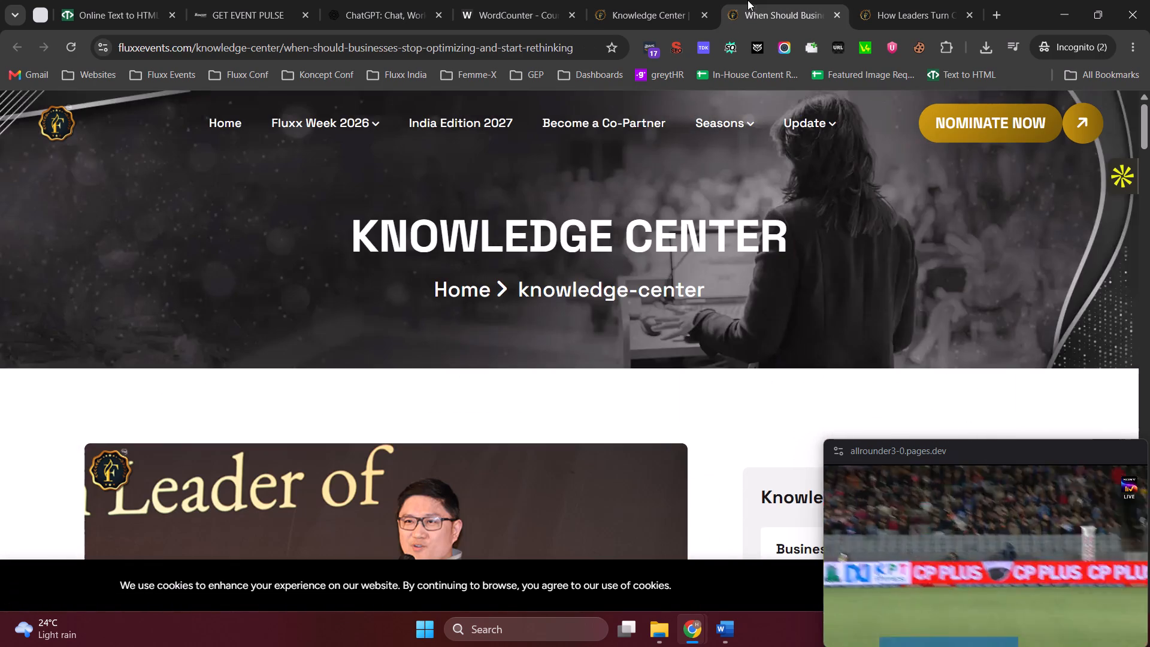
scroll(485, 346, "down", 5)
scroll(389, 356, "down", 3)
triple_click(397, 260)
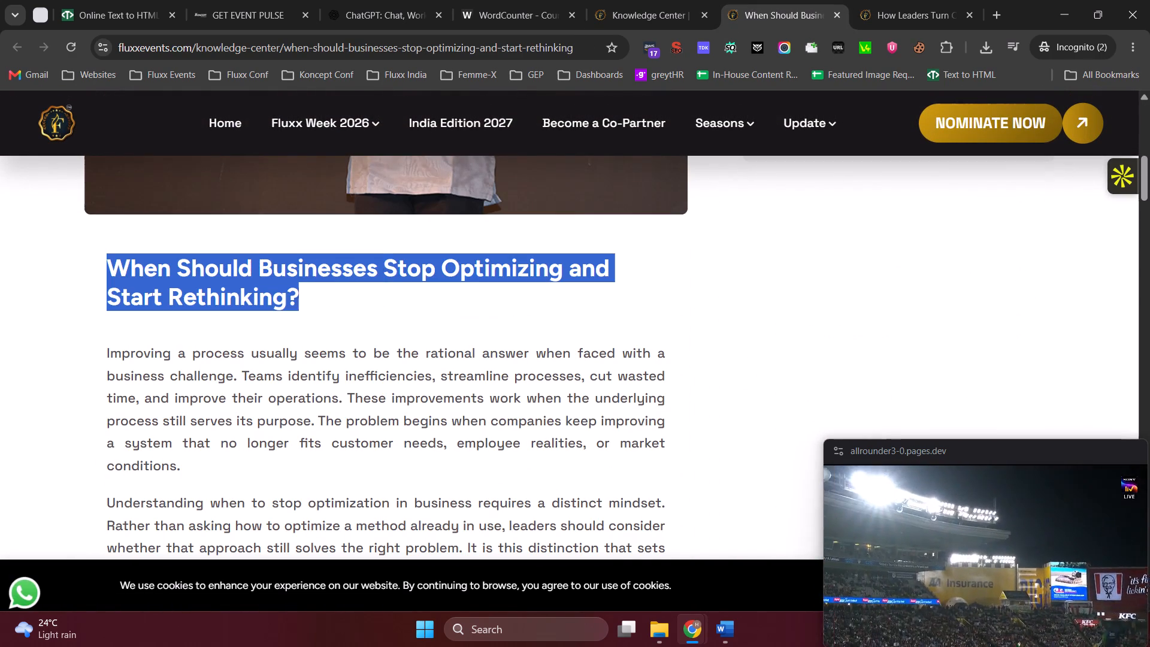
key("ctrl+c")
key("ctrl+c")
Copy the "Interesting Reads:" heading from the article's end into the text-to-HTML editor below the final paragraph, and start a non-bold line under it.
left_click_drag(1148, 161, 1149, 380)
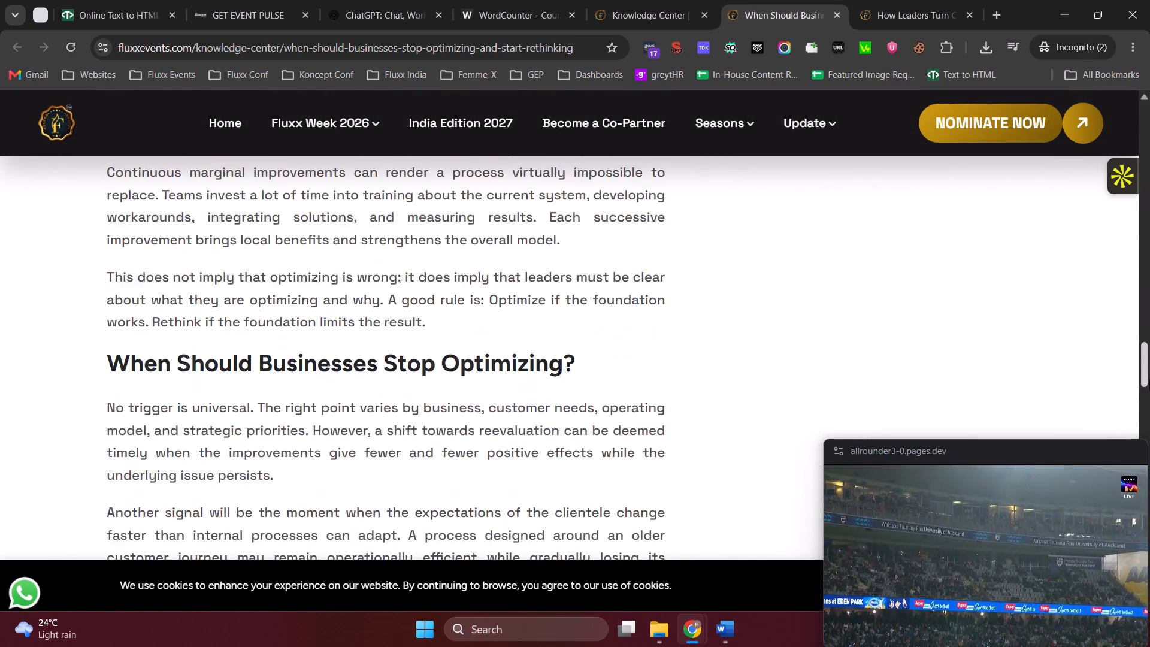
left_click_drag(1149, 380, 1149, 549)
scroll(348, 394, "up", 5)
triple_click(190, 421)
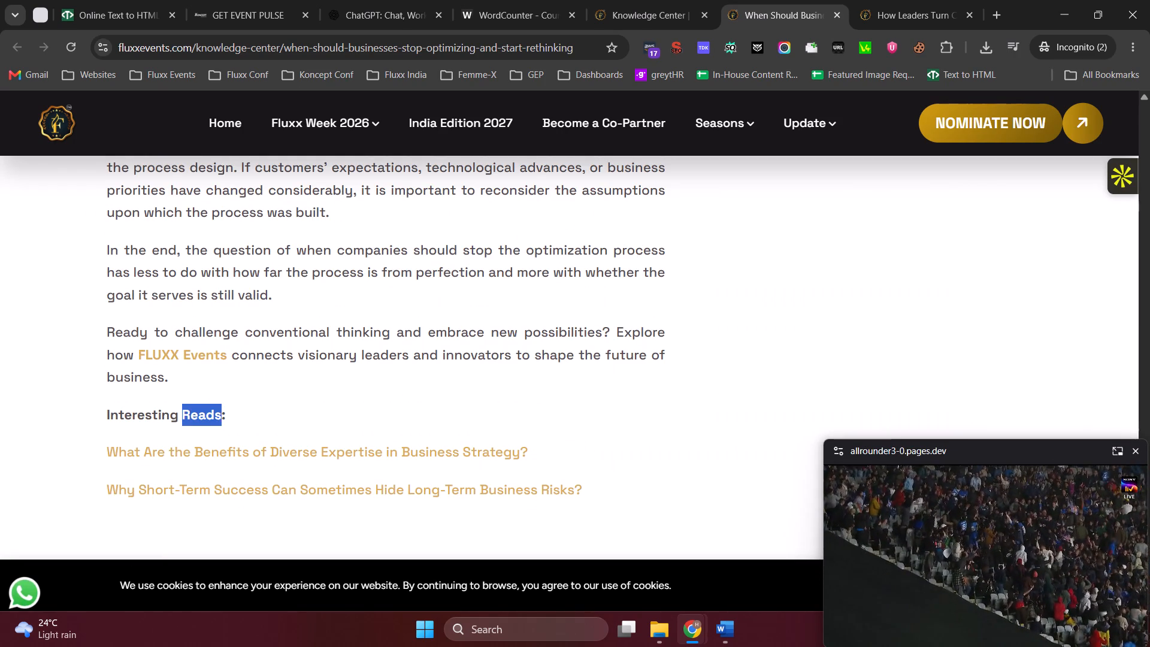
key("ctrl+c")
key("ctrl+c")
left_click(132, 2)
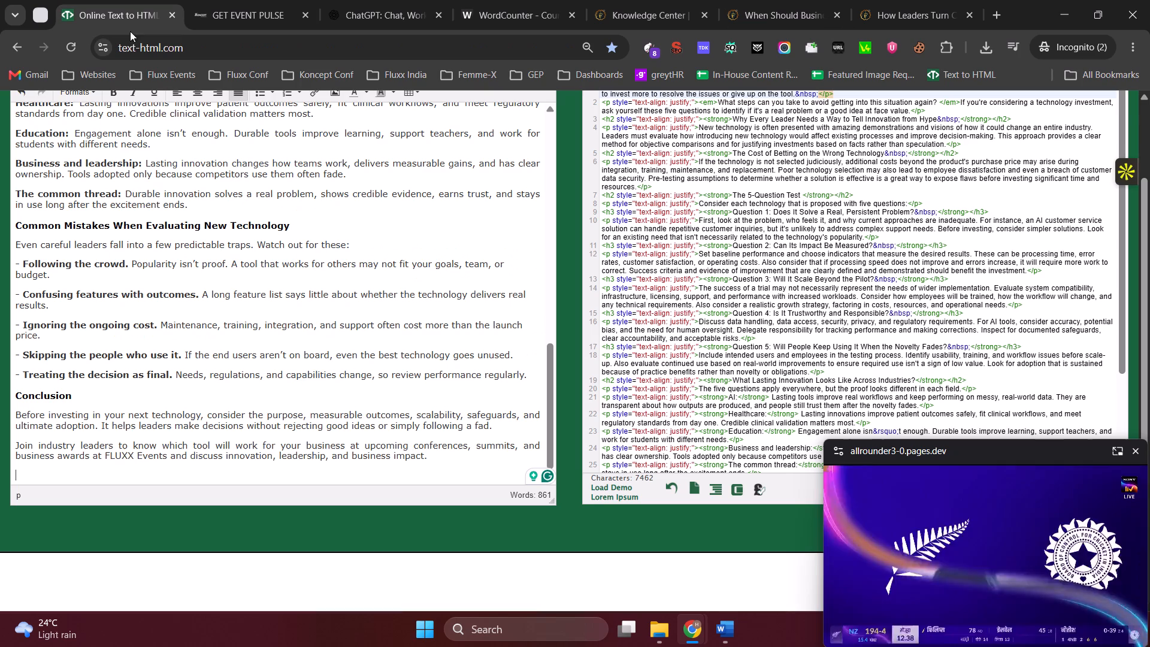
left_click(140, 472)
key("ctrl+v")
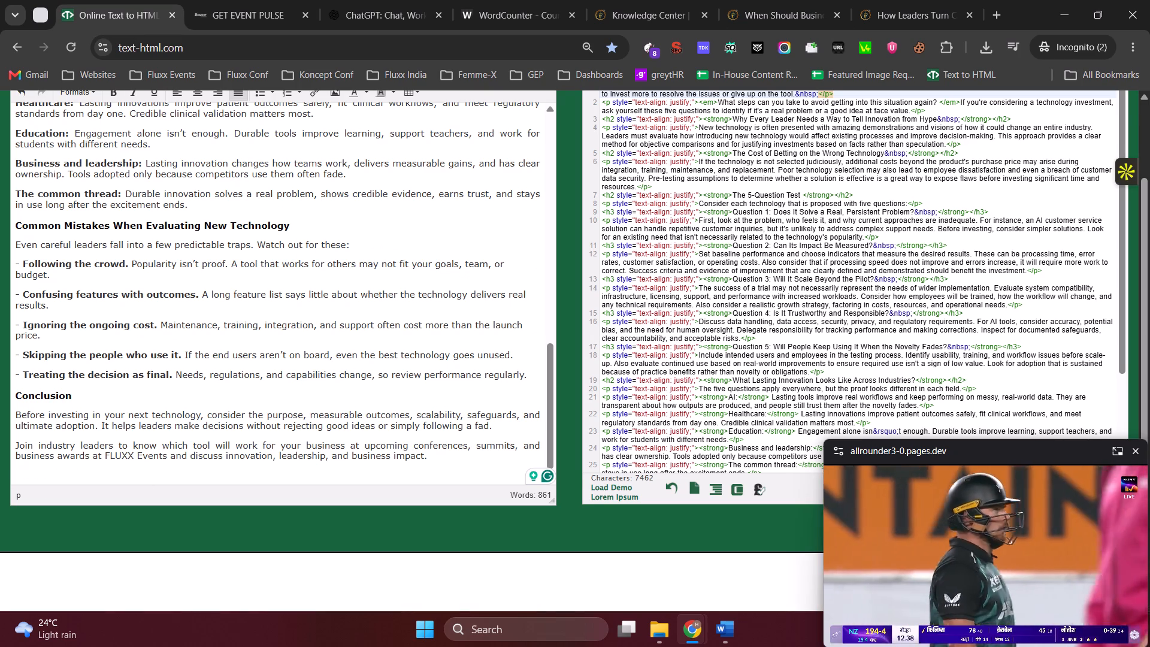
key("Return")
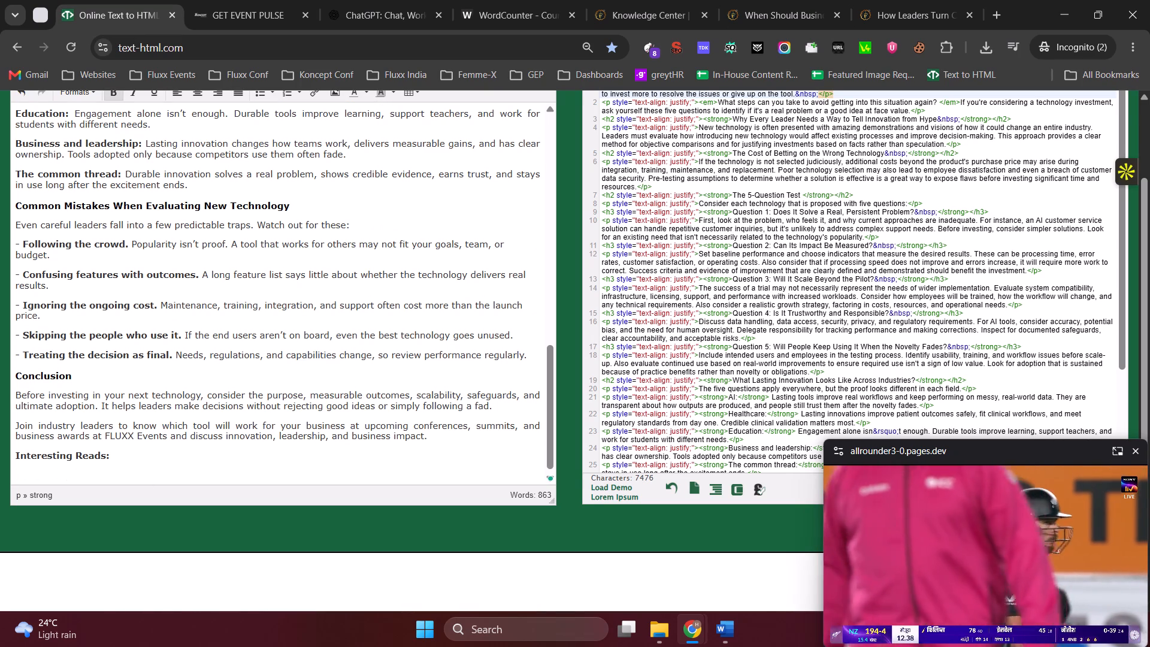
key("ctrl+b")
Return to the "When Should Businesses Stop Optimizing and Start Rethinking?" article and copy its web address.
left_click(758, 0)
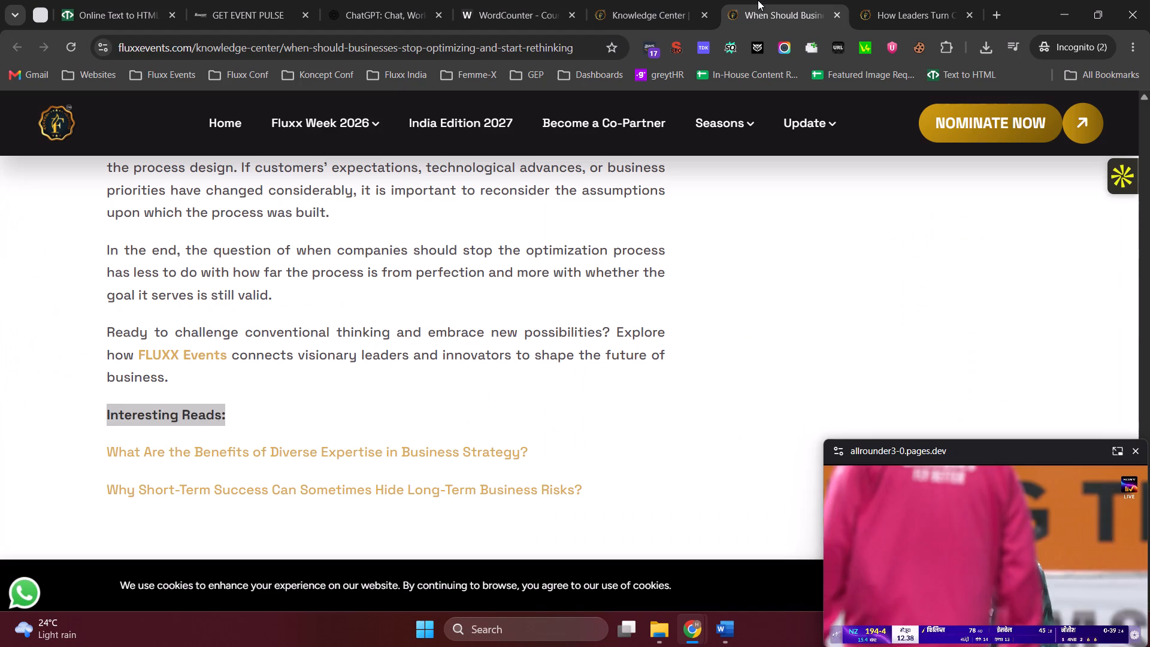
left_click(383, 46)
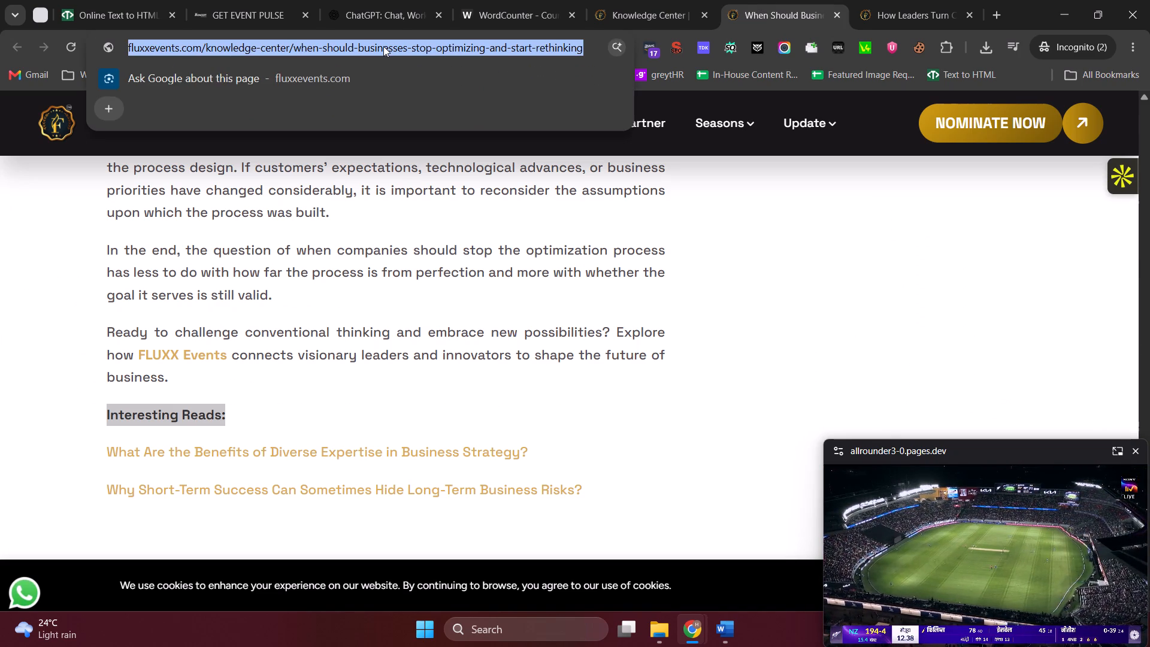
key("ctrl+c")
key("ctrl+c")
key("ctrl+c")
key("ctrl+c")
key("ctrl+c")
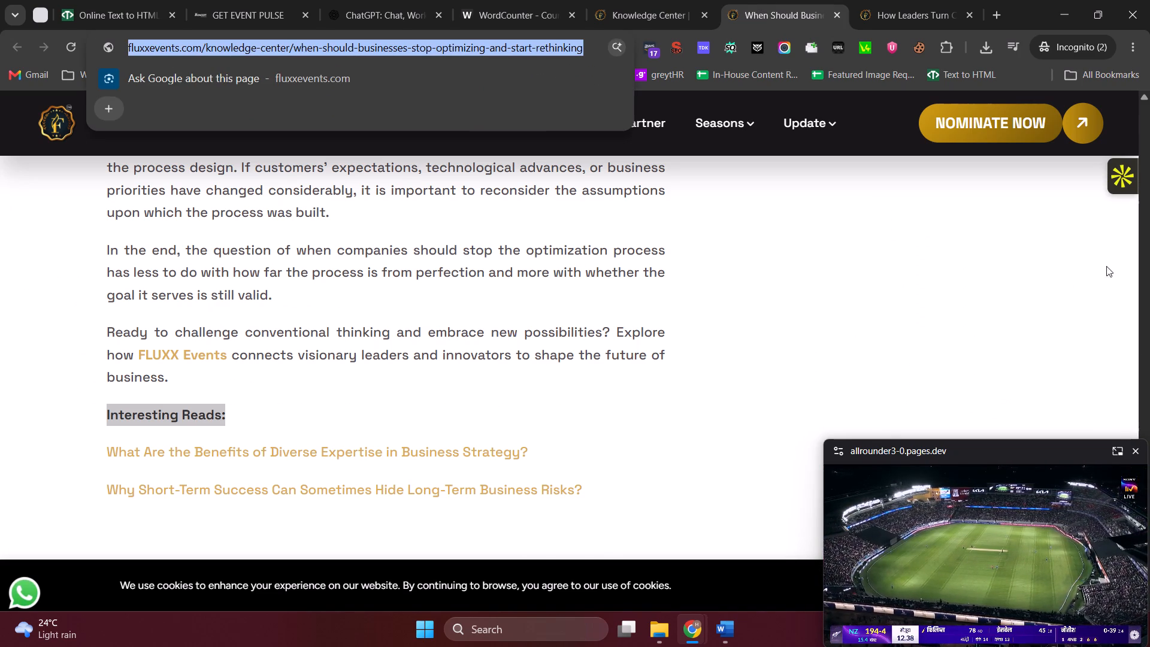
Copy the title "When Should Businesses Stop Optimizing and Start Rethinking?" from the article and paste it as plain text under "Interesting Reads:" in the HTML editor.
scroll(1054, 332, "up", 5)
left_click(1149, 268)
left_click_drag(1149, 297, 1149, 251)
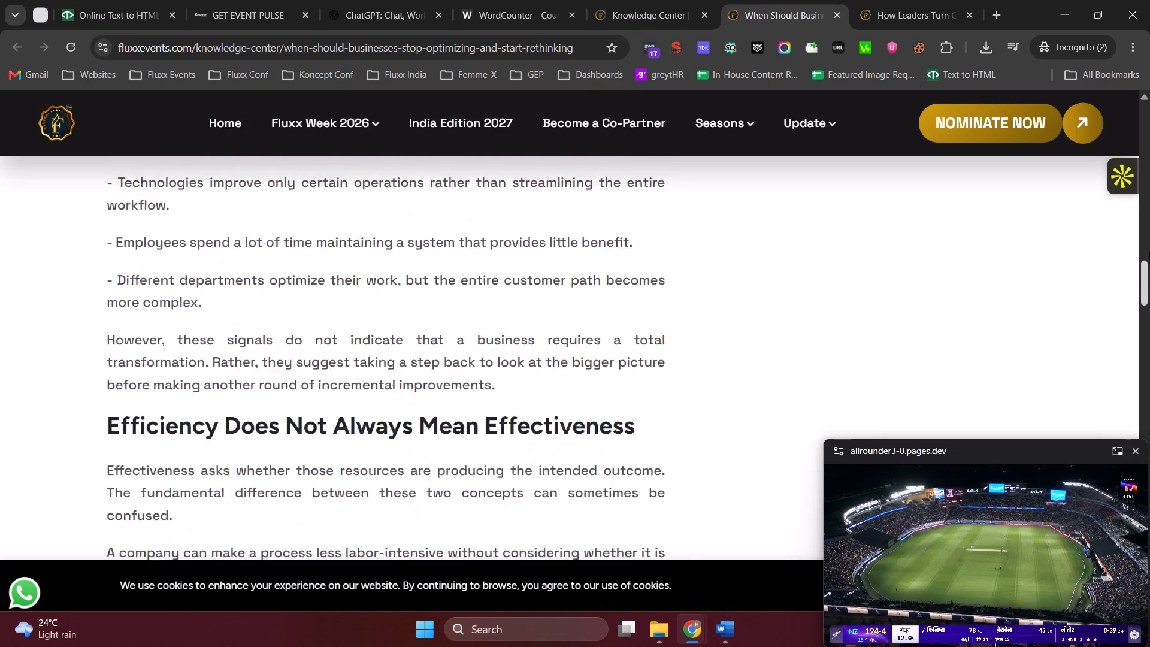
left_click_drag(1149, 251, 1149, 141)
scroll(480, 439, "down", 4)
left_click(364, 461)
triple_click(366, 470)
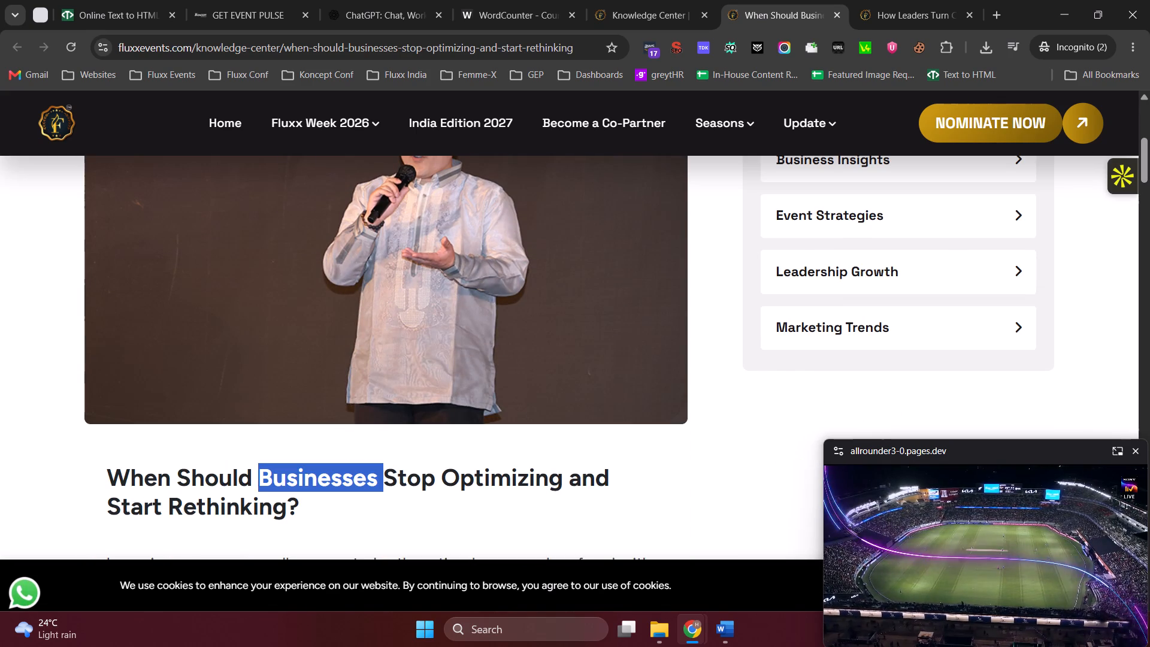
key("ctrl+c")
key("ctrl+c")
left_click(110, 0)
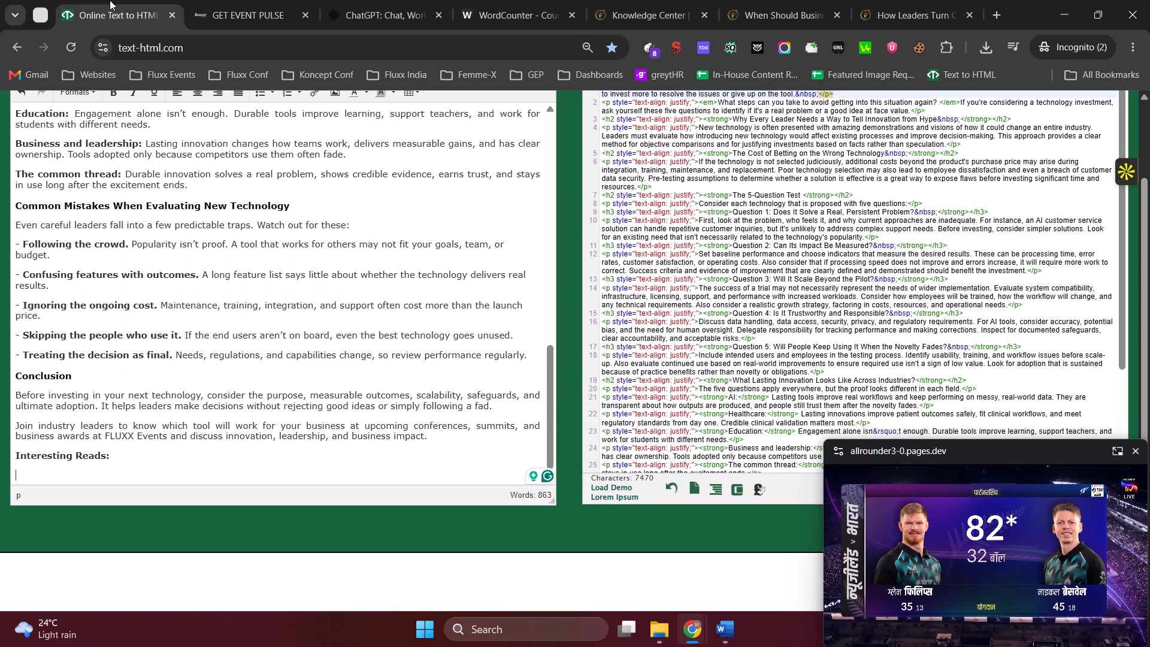
key("ctrl+shift+v")
Link the pasted "When Should Businesses Stop Optimizing and Start Rethinking?" title to its article's web address and start a new line below it.
key("ctrl+shift+Left")
key("ctrl+shift+Left")
key("ctrl+shift+Left")
key("ctrl+shift+Left")
key("ctrl+shift+Left")
key("ctrl+shift+Left")
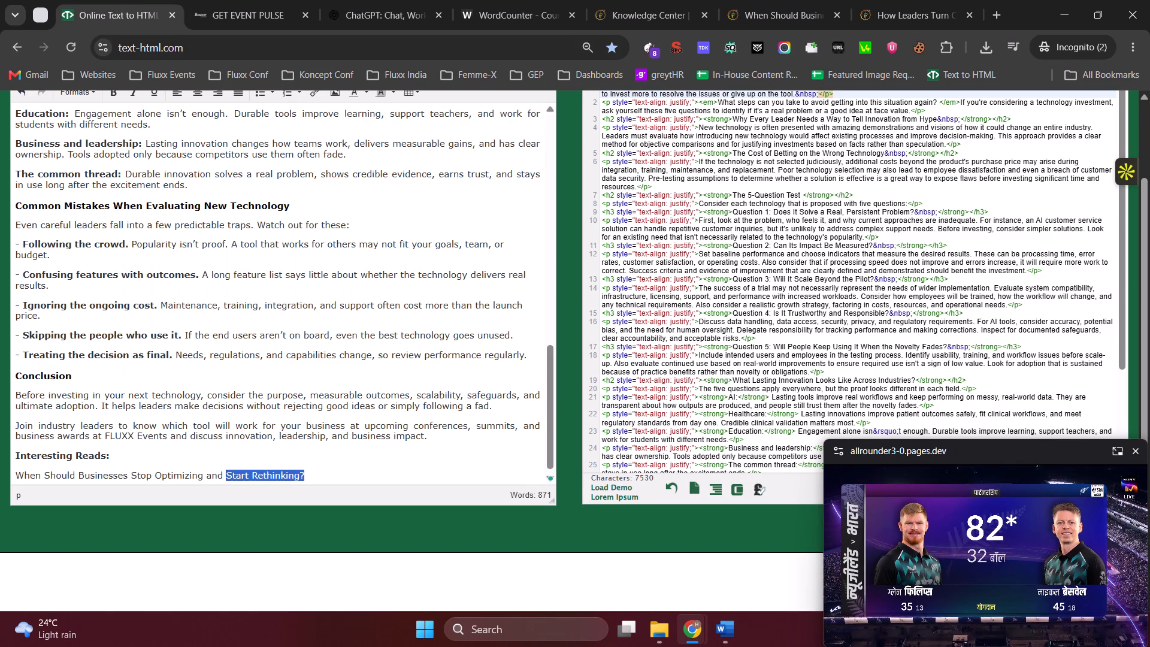
key("ctrl+shift+Left")
key("ctrl+shift+Left")
key("ctrl+shift+Left")
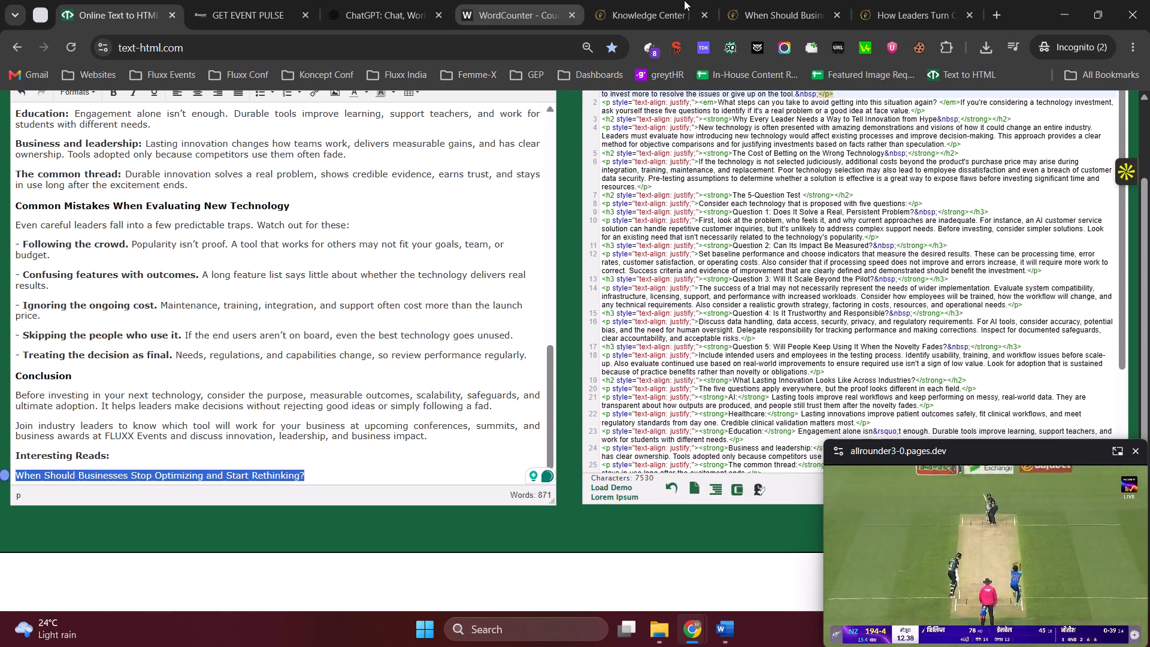
left_click(725, 0)
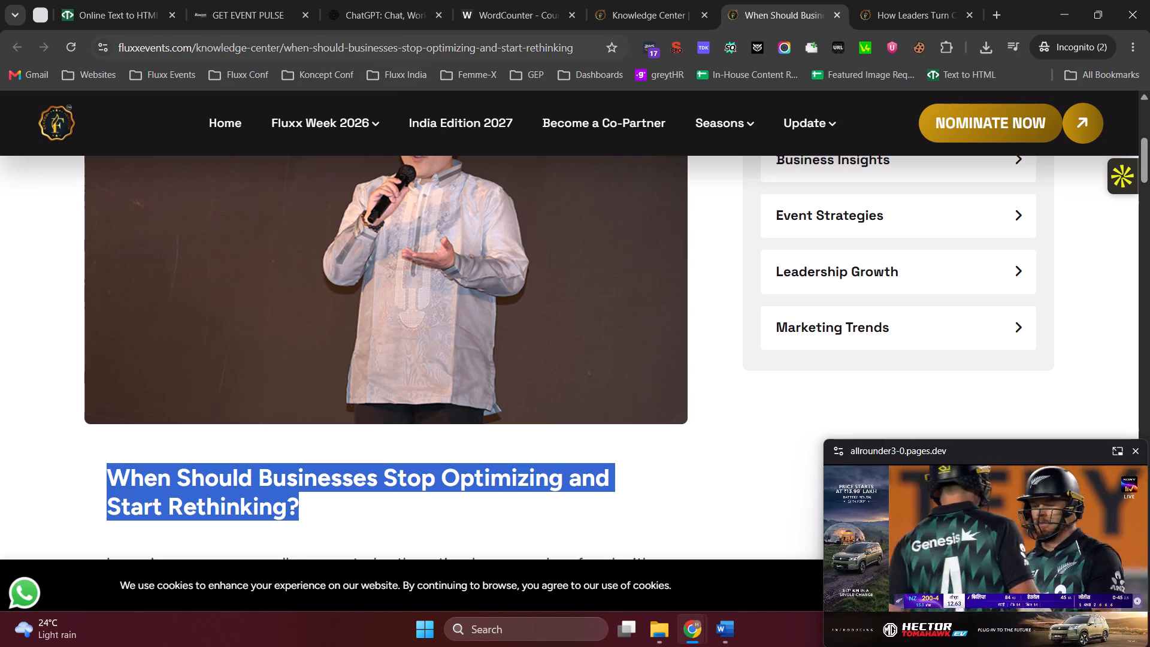
left_click(454, 46)
key("ctrl+c")
key("ctrl+c")
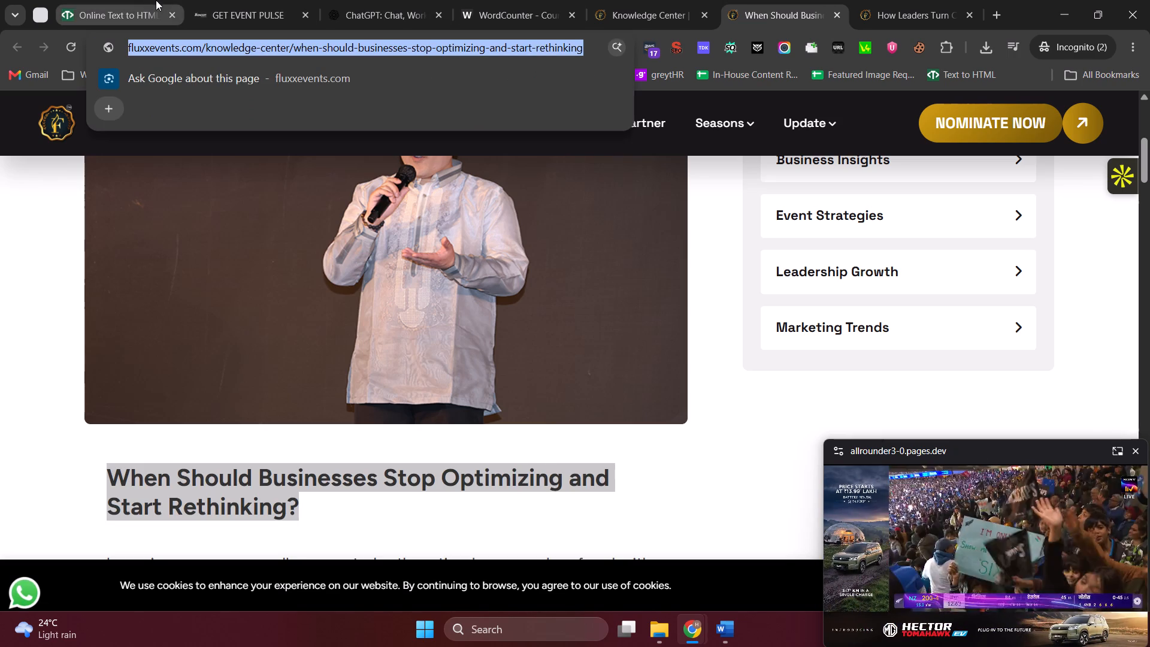
left_click(134, 0)
key("ctrl+k")
key("ctrl+v")
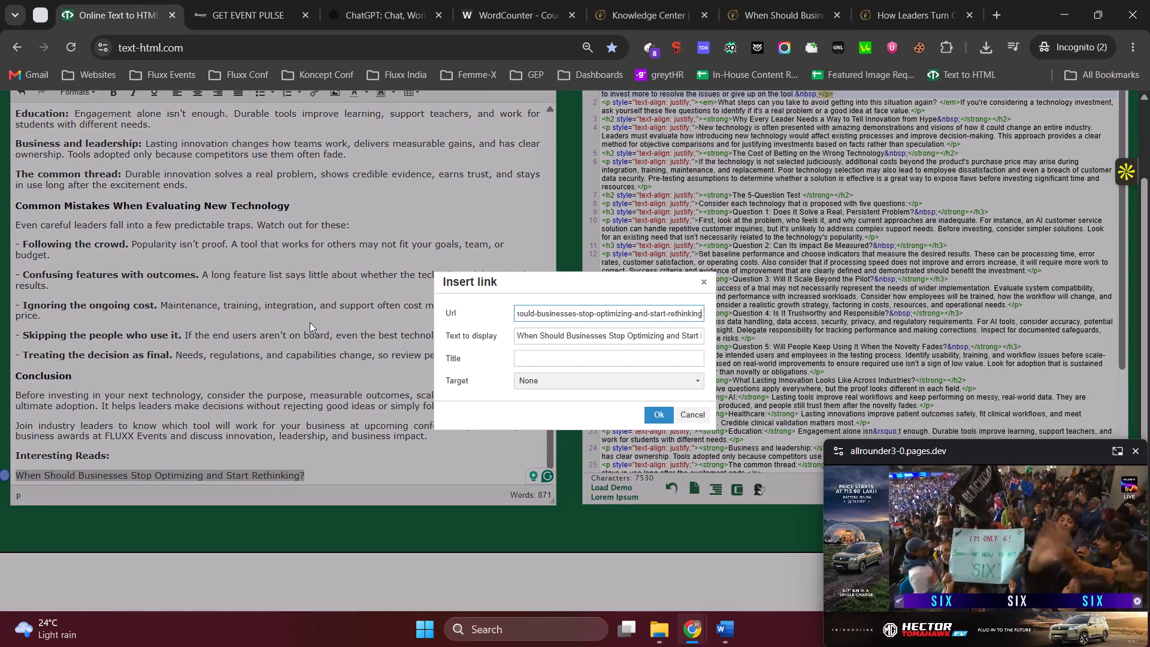
key("Return")
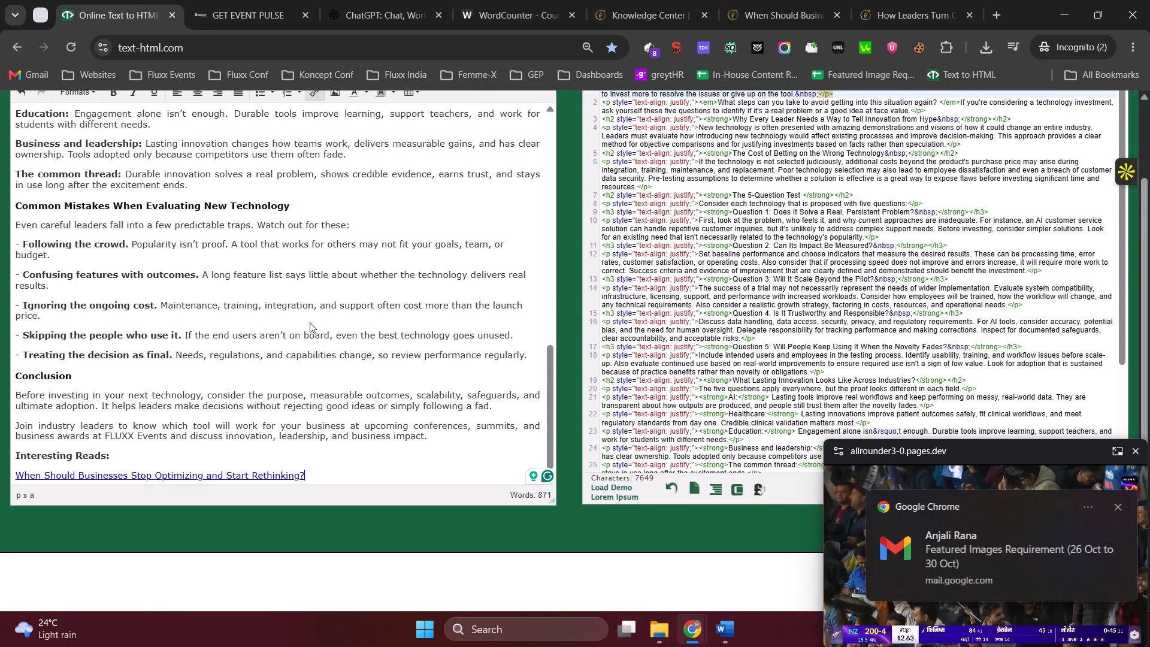
key("Return")
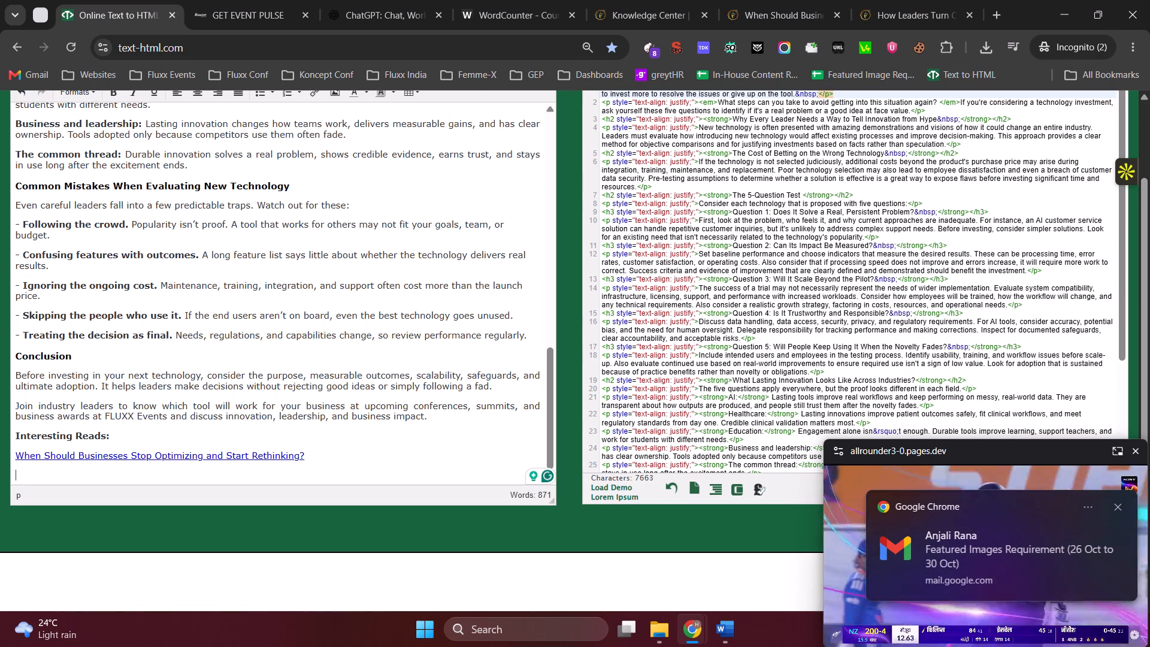
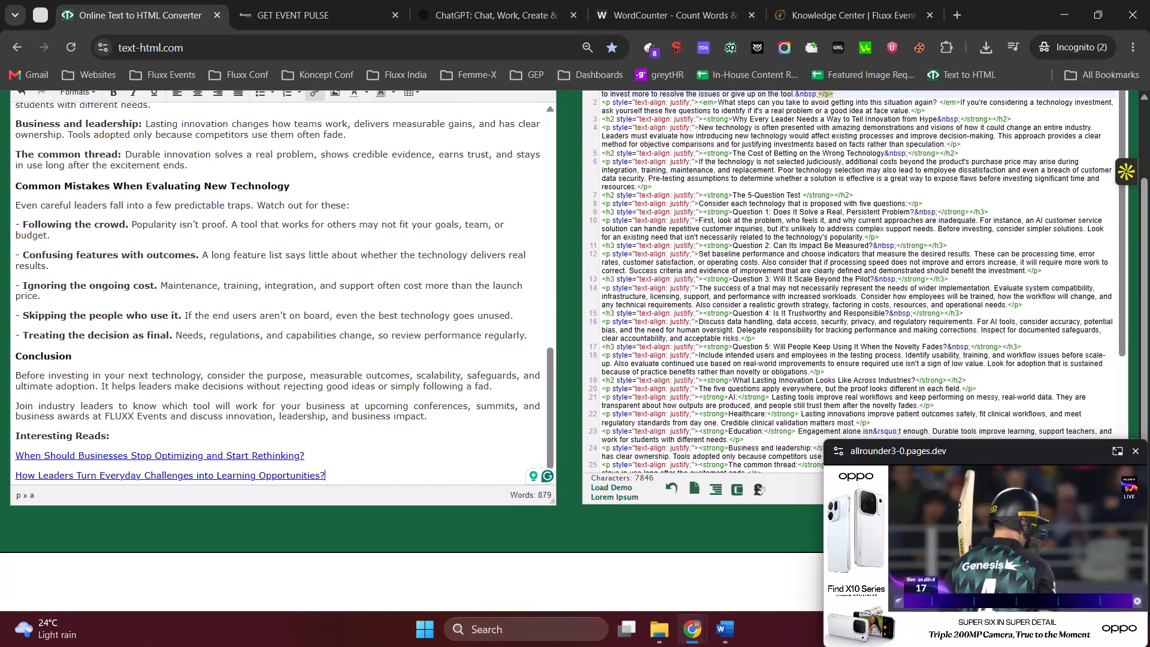
Review the converted article in the text editor, from the Interesting Reads links up to the opening paragraph and back.
scroll(197, 315, "up", 1)
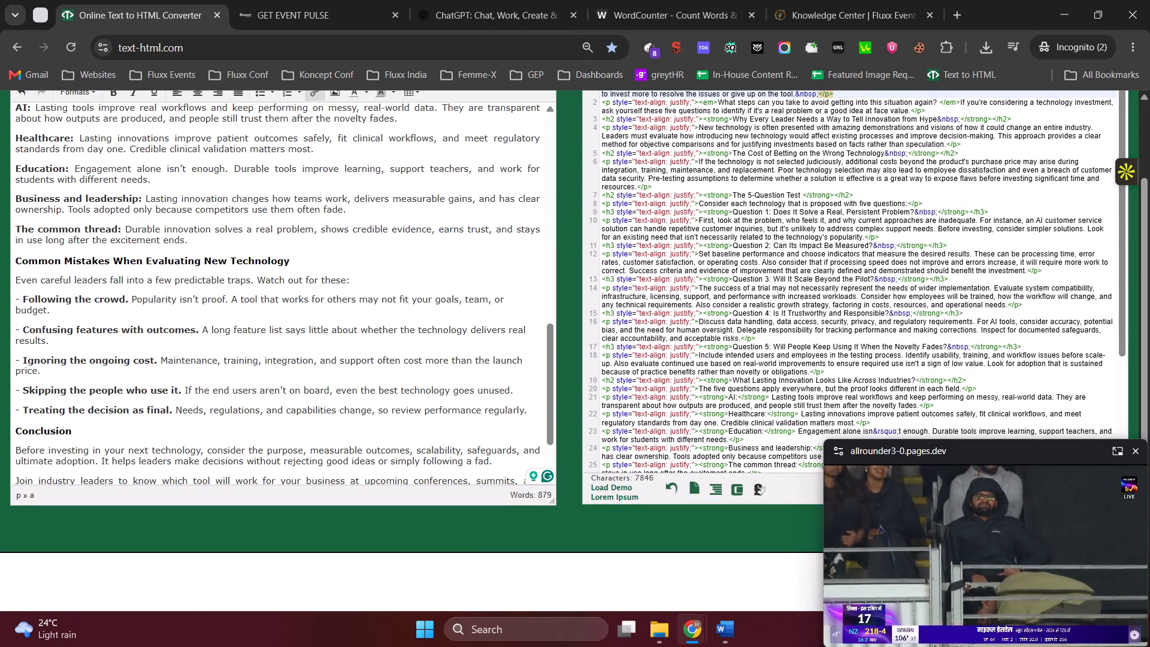
scroll(246, 328, "up", 2)
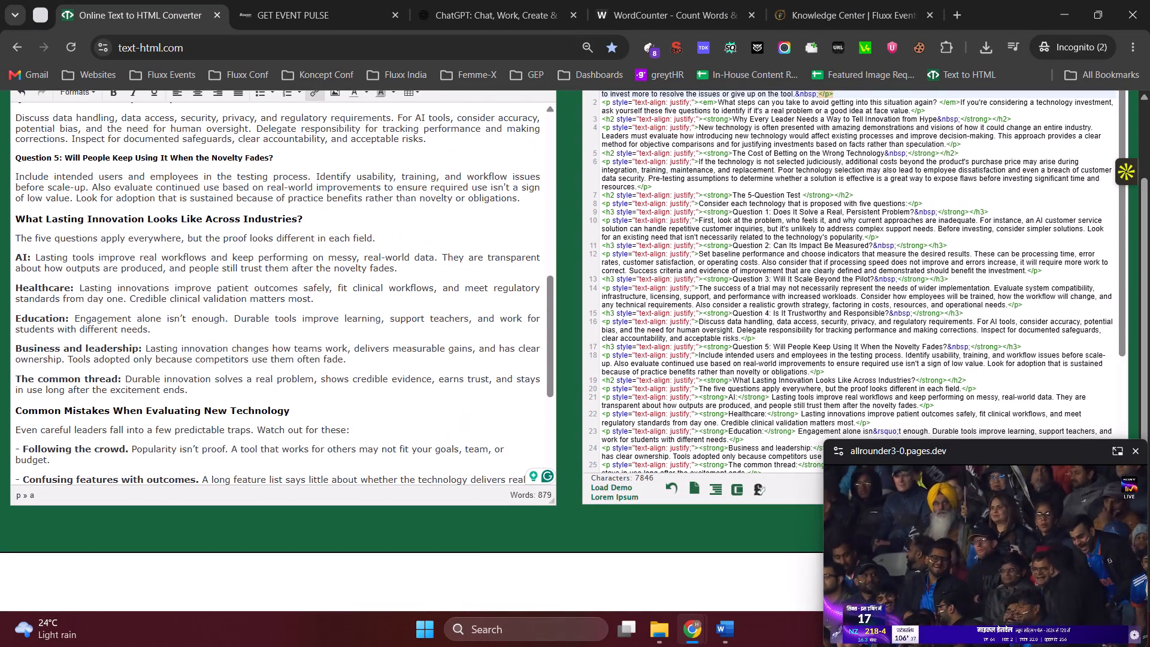
scroll(246, 328, "up", 9)
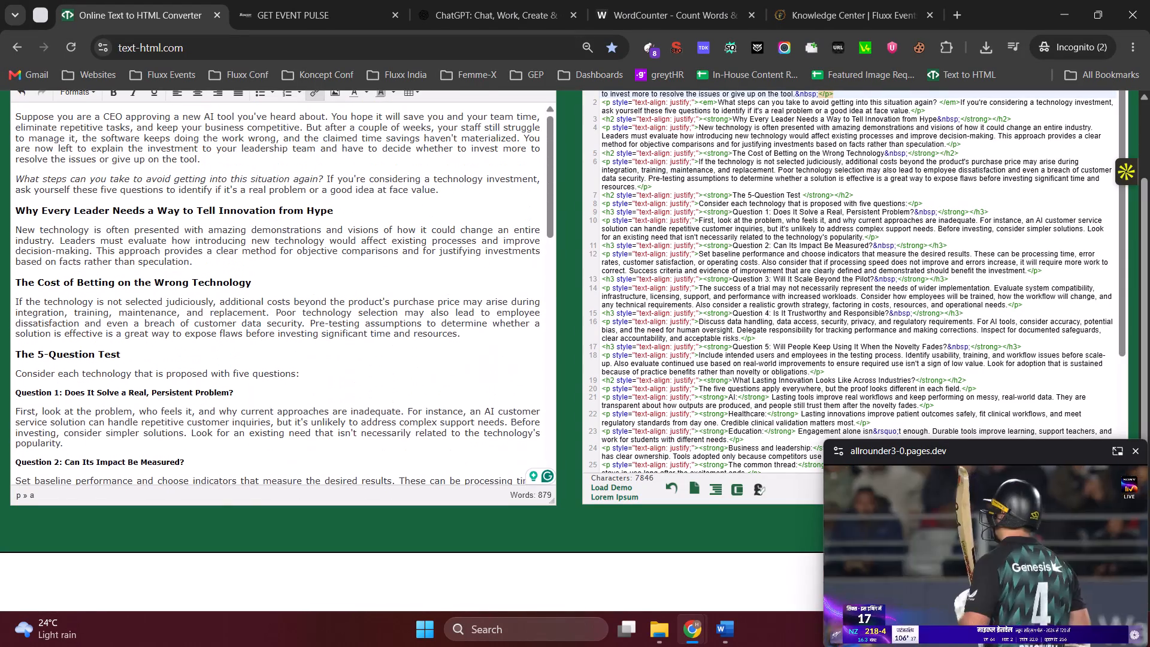
scroll(246, 328, "up", 1)
scroll(246, 328, "down", 15)
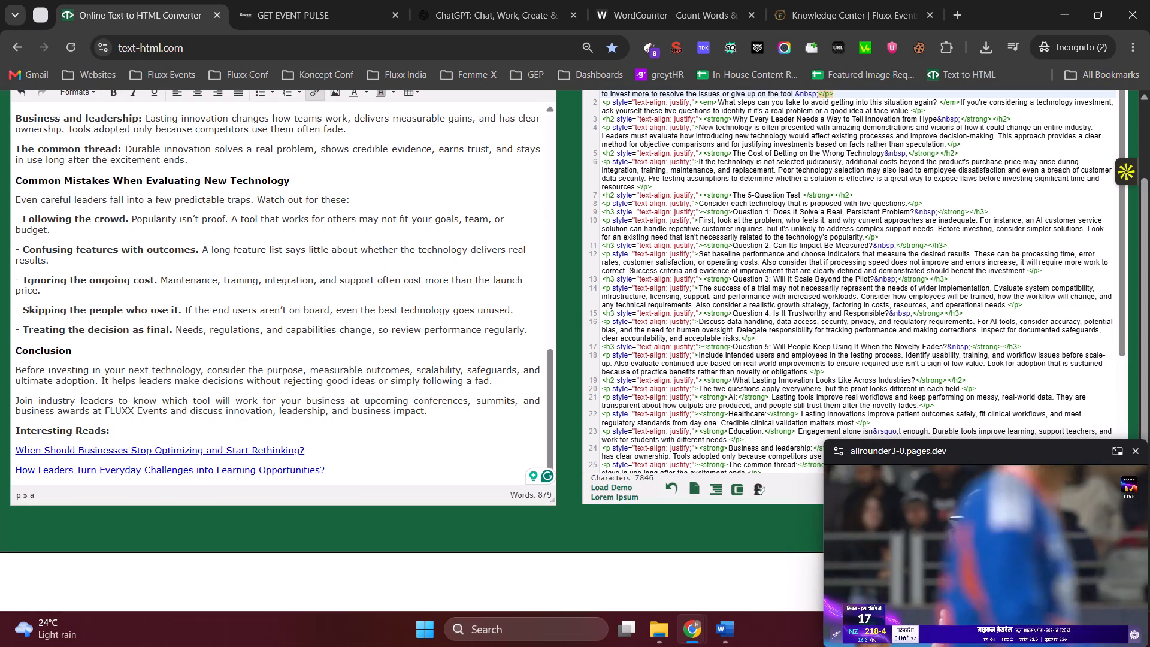
Delete the word "Events" after "FLUXX" in the final Conclusion paragraph, leaving single spacing before "and".
left_click(163, 412)
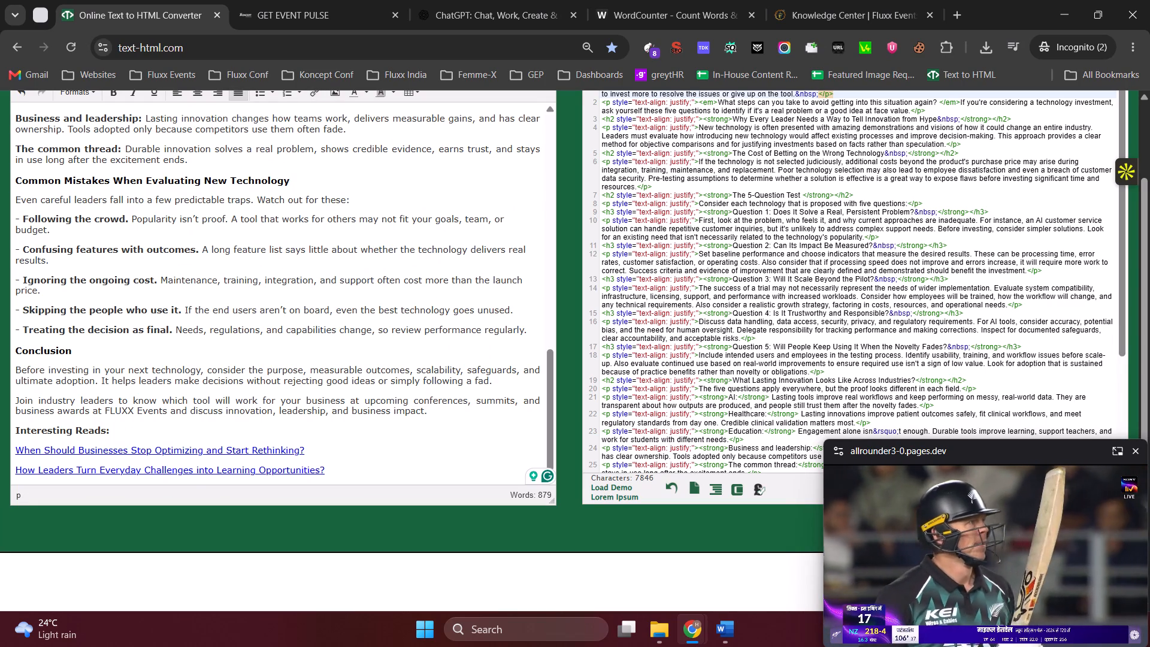
key("Right")
key("ctrl+shift+Left")
key("ctrl+shift+Left")
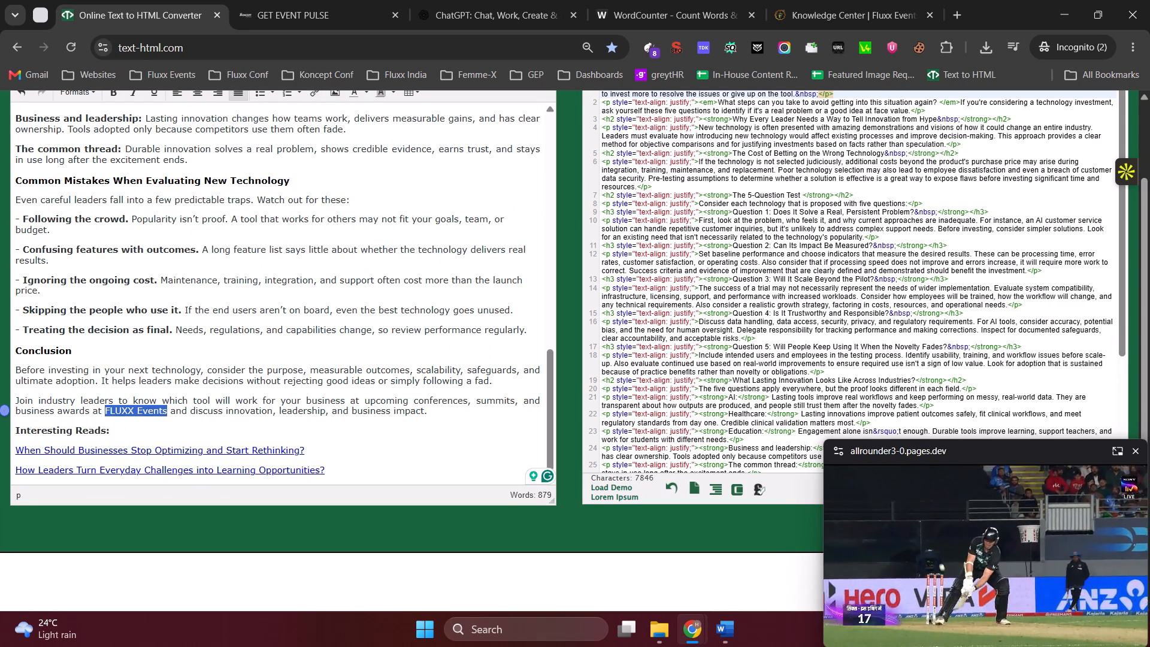
key("ctrl+Right")
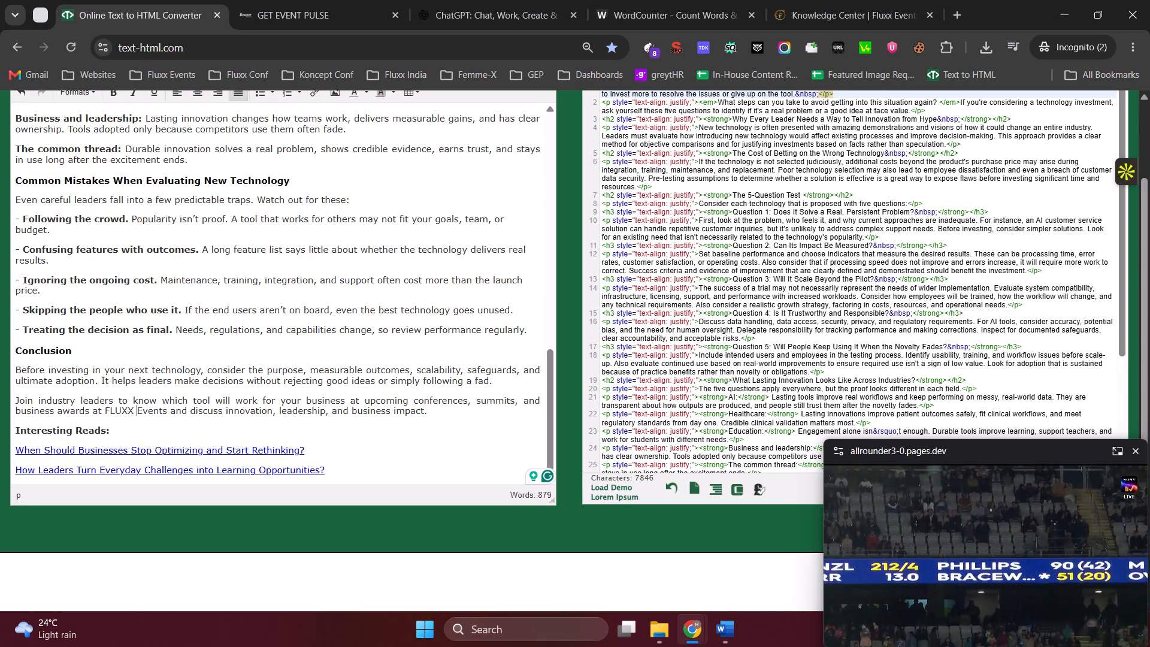
key("ctrl+Right")
key("Left")
key("ctrl+shift+Left")
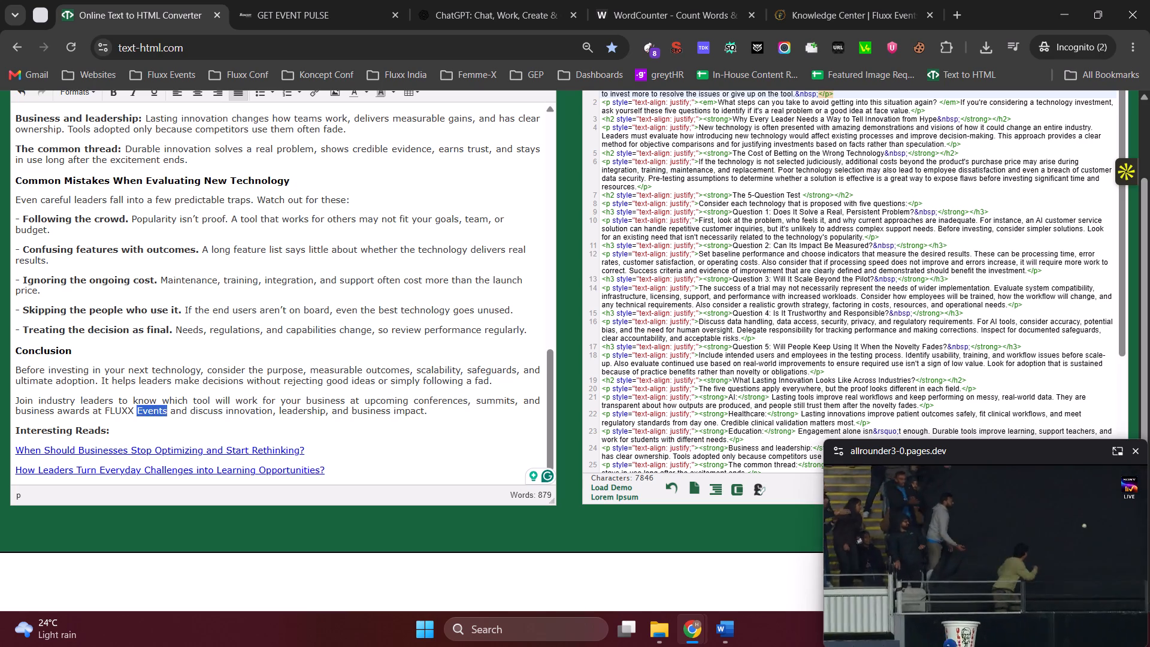
key("BackSpace")
key("BackSpace")
Link "FLUXX" in the closing paragraph to the site's root address, using the copied article URL without everything after ".com/".
key("ctrl+shift+Left")
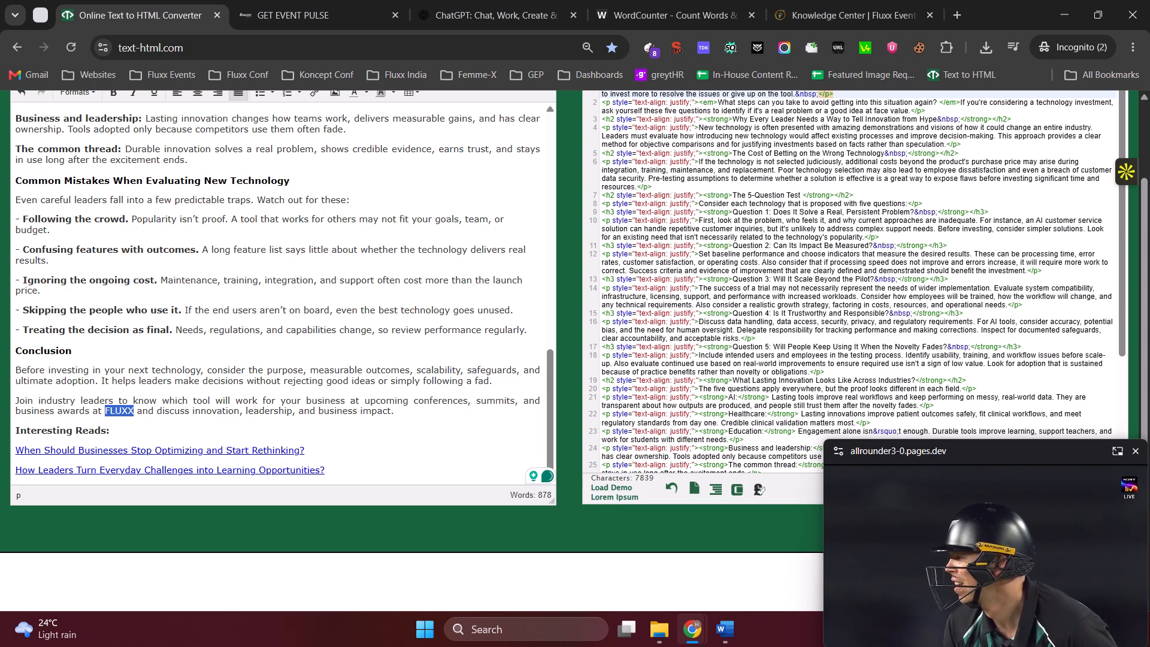
key("ctrl+k")
key("ctrl+v")
key("ctrl+shift+Left")
key("ctrl+shift+Left")
key("ctrl+shift+Left")
key("ctrl+shift+Left")
key("ctrl+shift+Left")
key("ctrl+shift+Left")
key("ctrl+shift+Left")
key("ctrl+shift+Left")
key("ctrl+shift+Left")
key("ctrl+shift+Left")
key("ctrl+shift+Left")
key("ctrl+shift+Left")
key("ctrl+shift+Left")
key("ctrl+shift+Left")
key("ctrl+shift+Left")
key("ctrl+shift+Left")
key("ctrl+shift+Left")
key("ctrl+shift+Left")
key("ctrl+shift+Left")
key("ctrl+shift+Left")
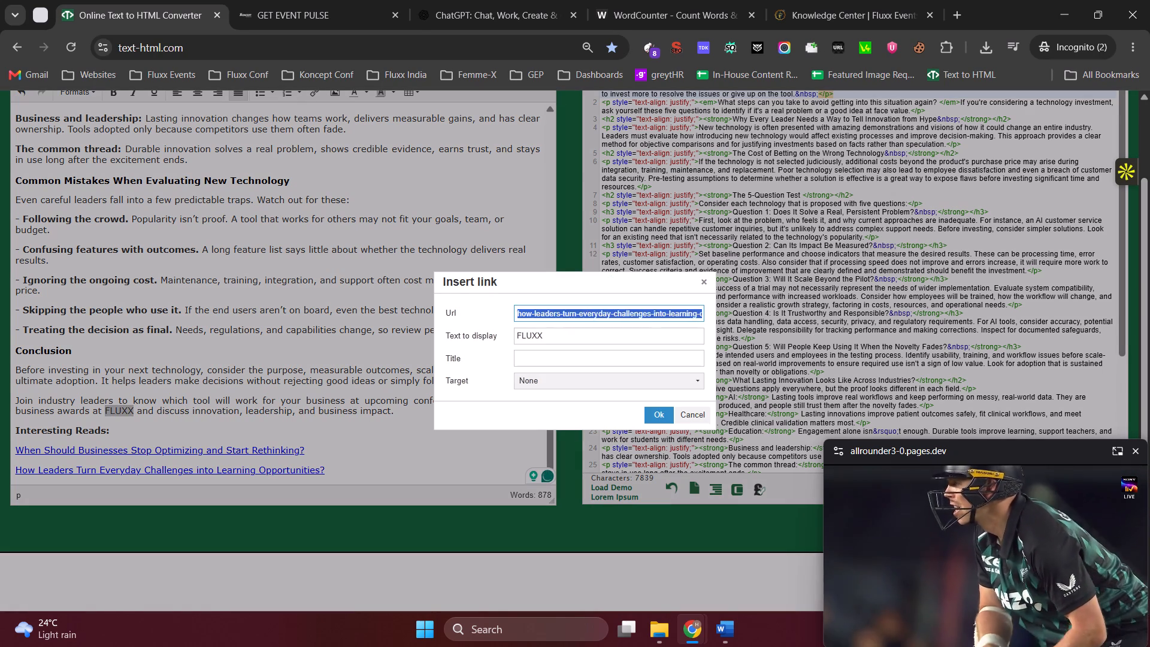
key("ctrl+shift+Left")
key("ctrl+shift+Right")
key("shift+Right")
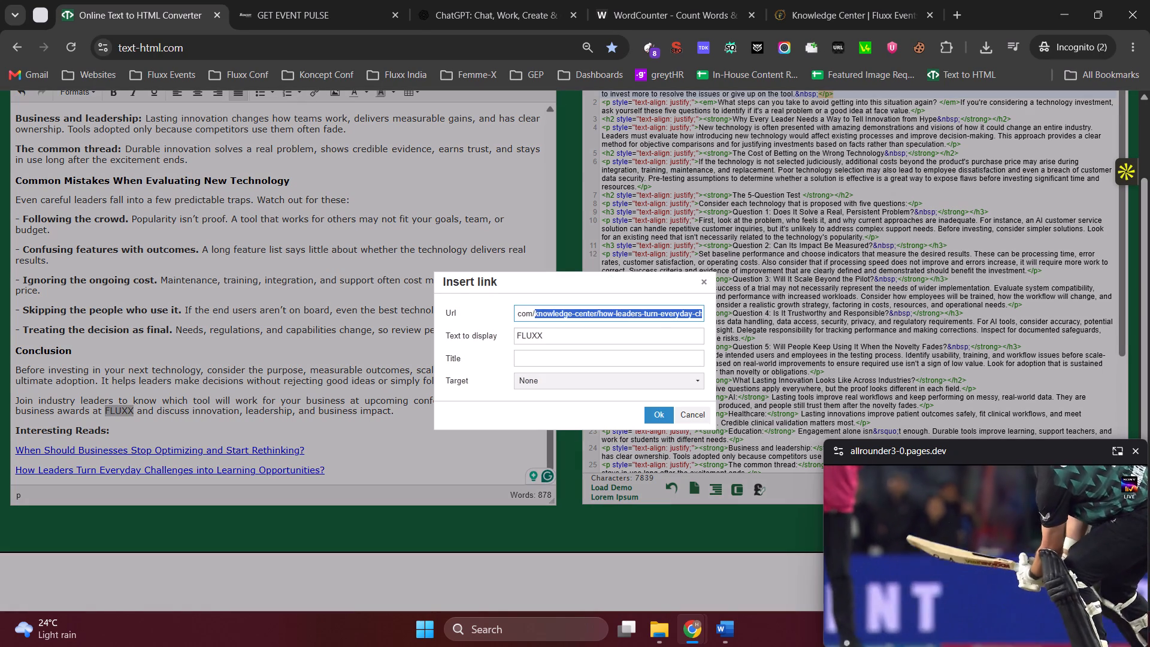
key("BackSpace")
key("Return")
Make the linked word "FLUXX" in the closing paragraph bold.
key("ctrl+shift+Left")
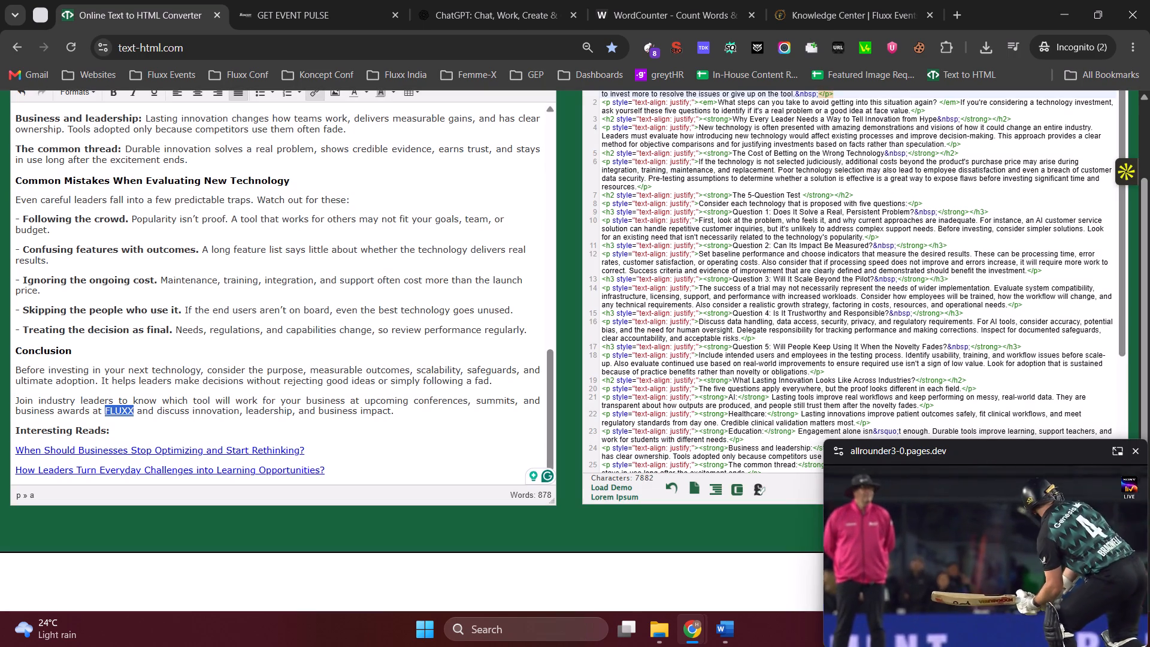
key("ctrl+b")
left_click(341, 342)
Open the Fluxx Events Blog Dashboard at fluxxevents.com/admin/blogs in a new browser tab.
scroll(341, 342, "up", 5)
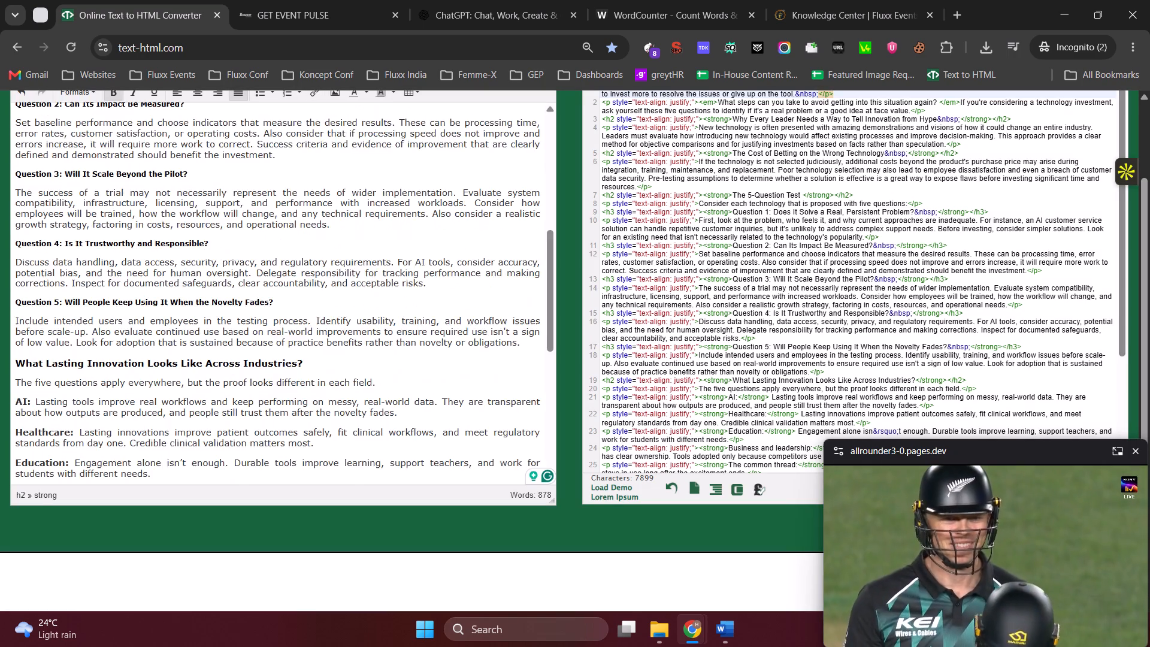
scroll(341, 342, "up", 14)
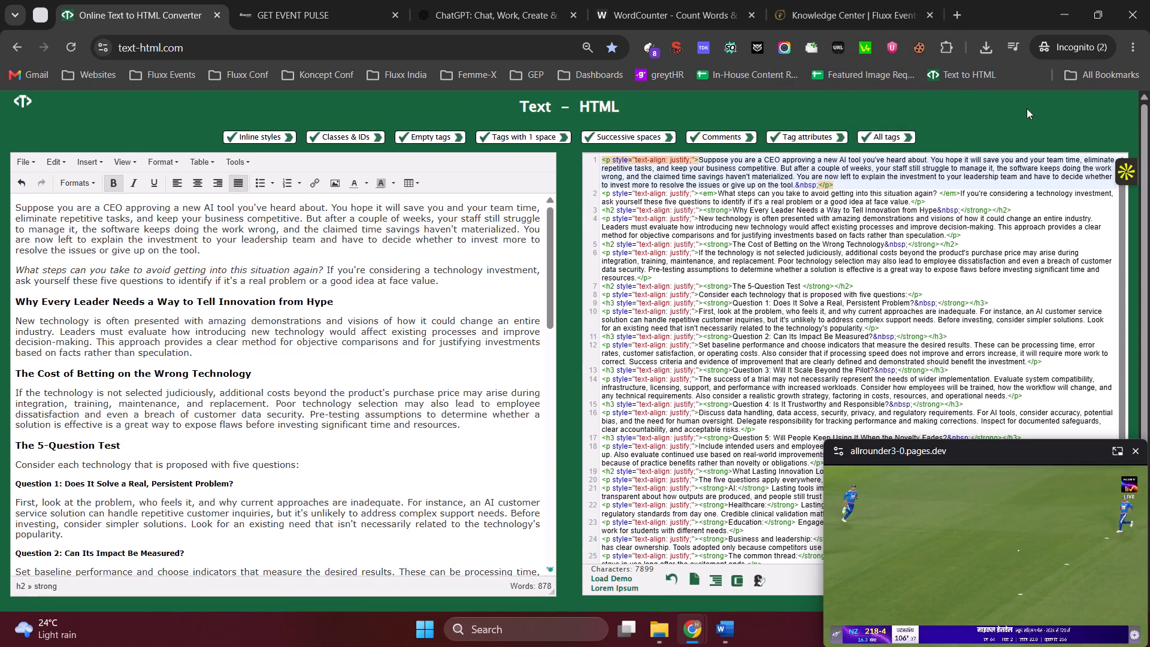
left_click(961, 16)
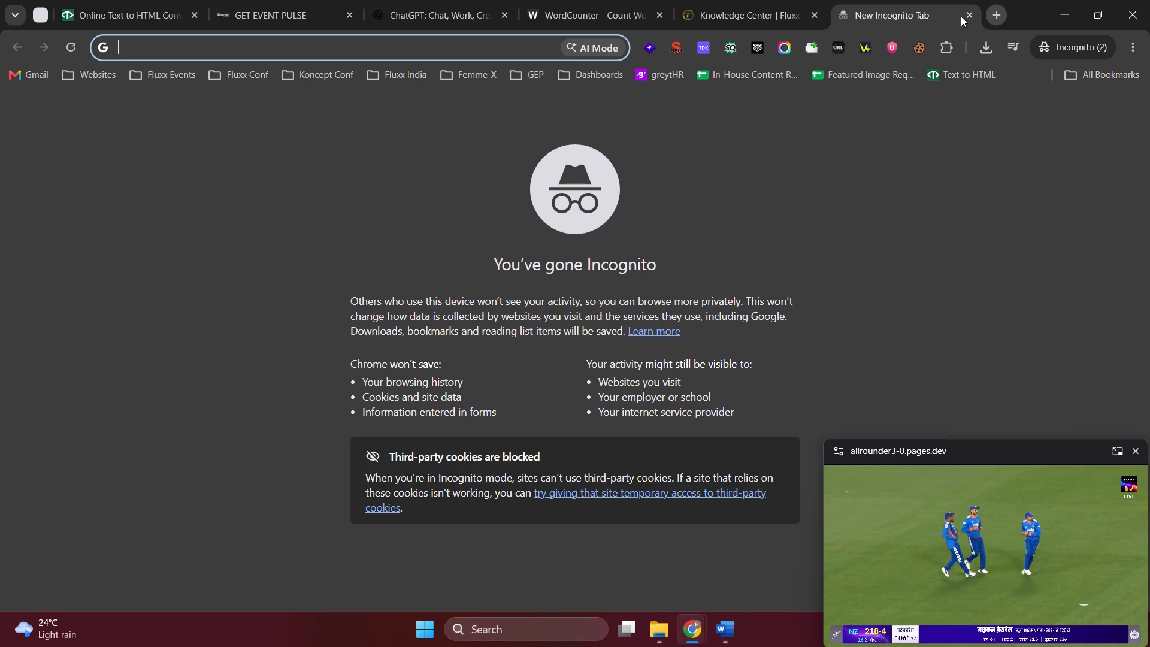
type("fluxxeven")
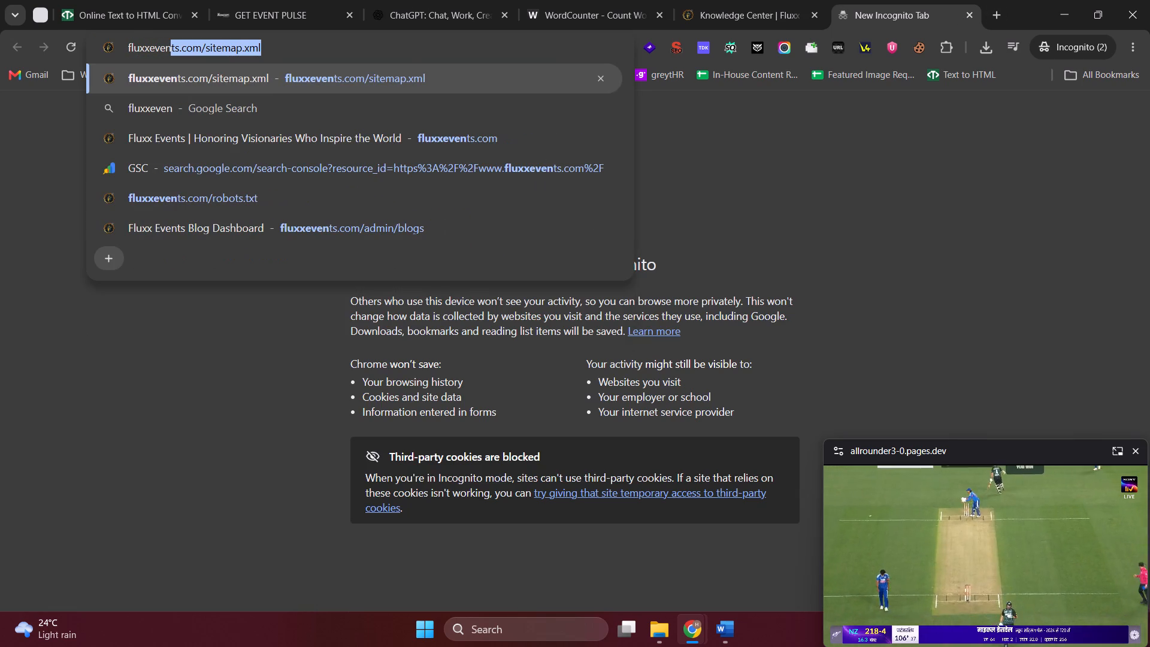
key("Up")
key("Return")
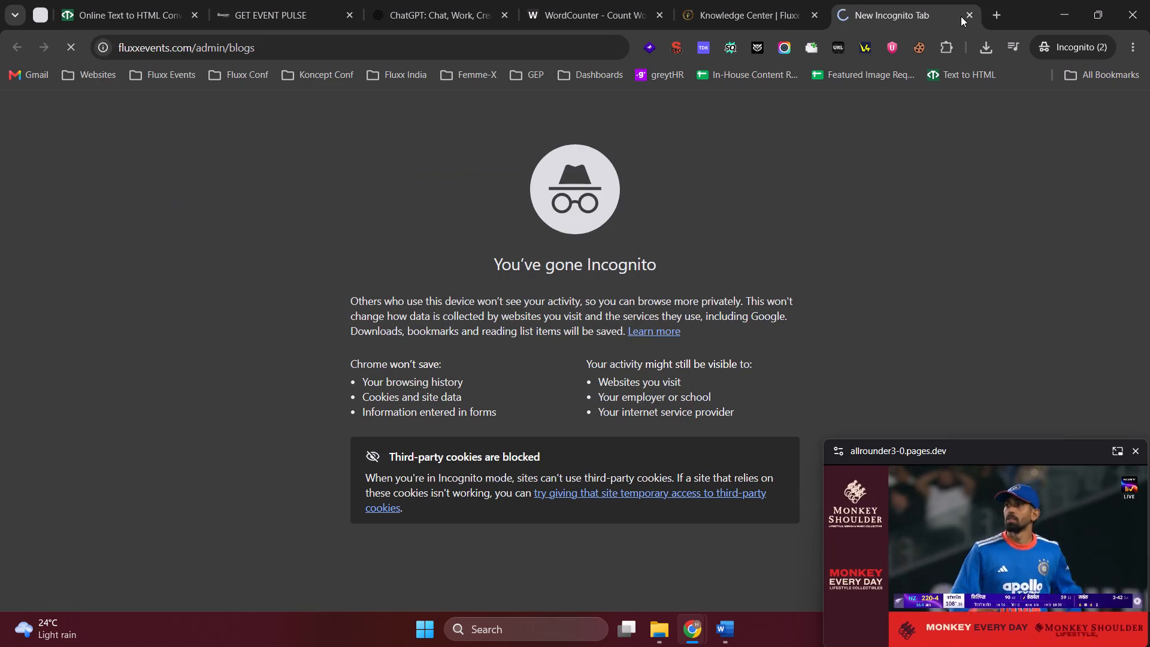
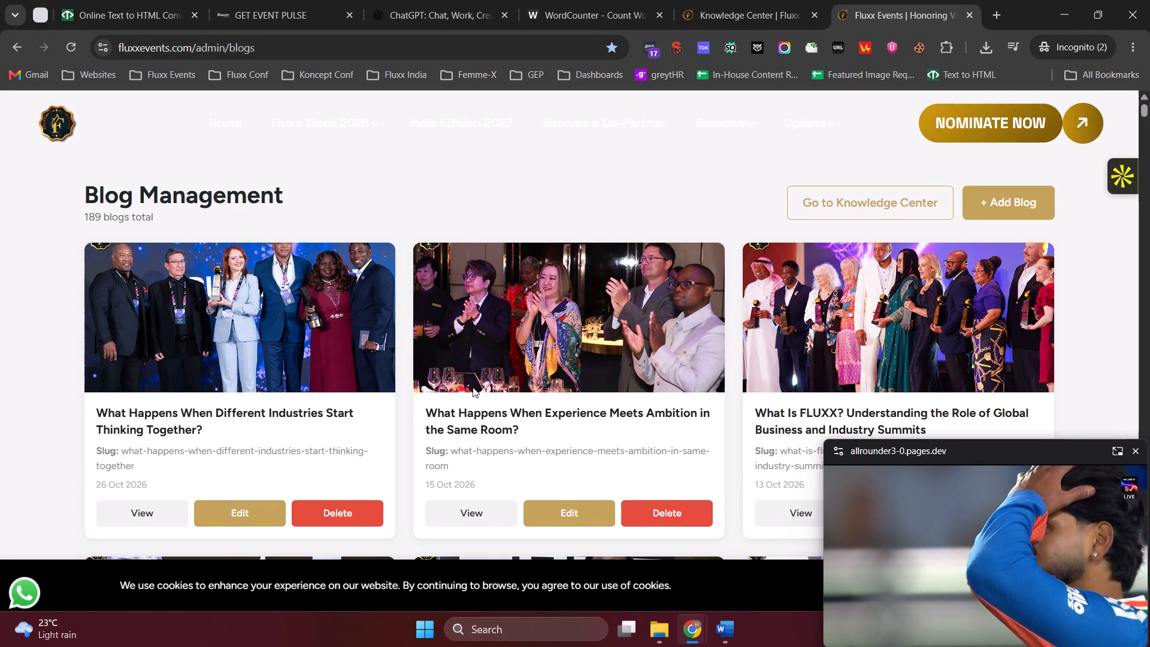
Switch from blog management to Knowledge Center management and open the form for adding a new item.
left_click(910, 207)
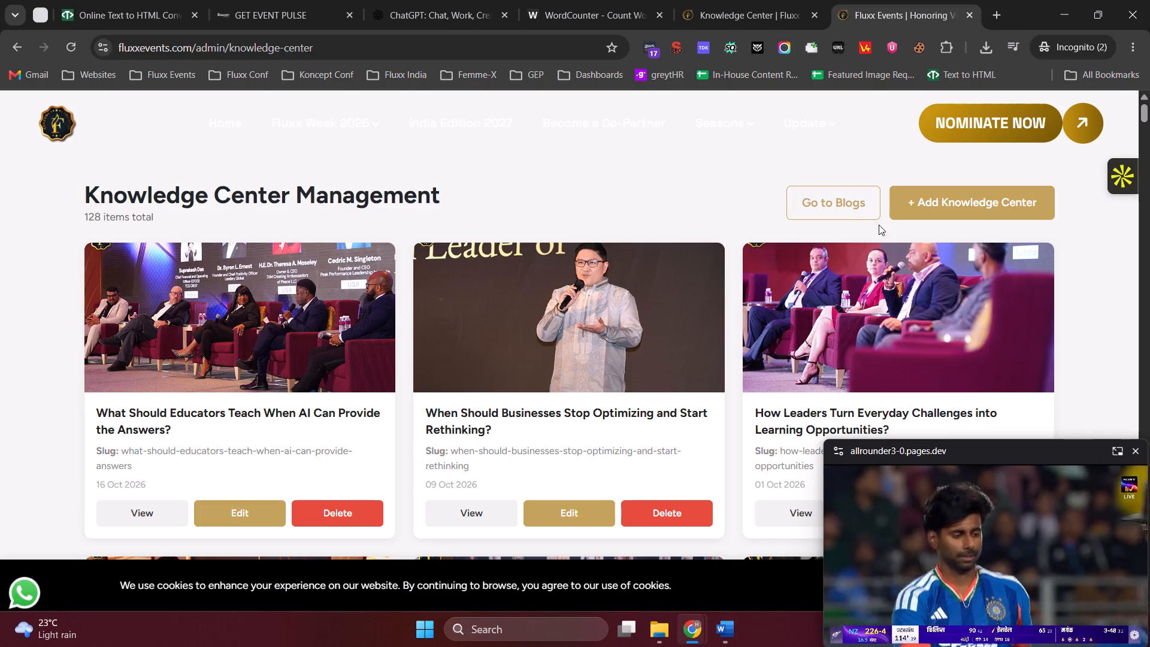
left_click(939, 196)
Fill the new item's Title with the article heading copied from the Oct2 Fluxx Events Word document.
left_click(534, 222)
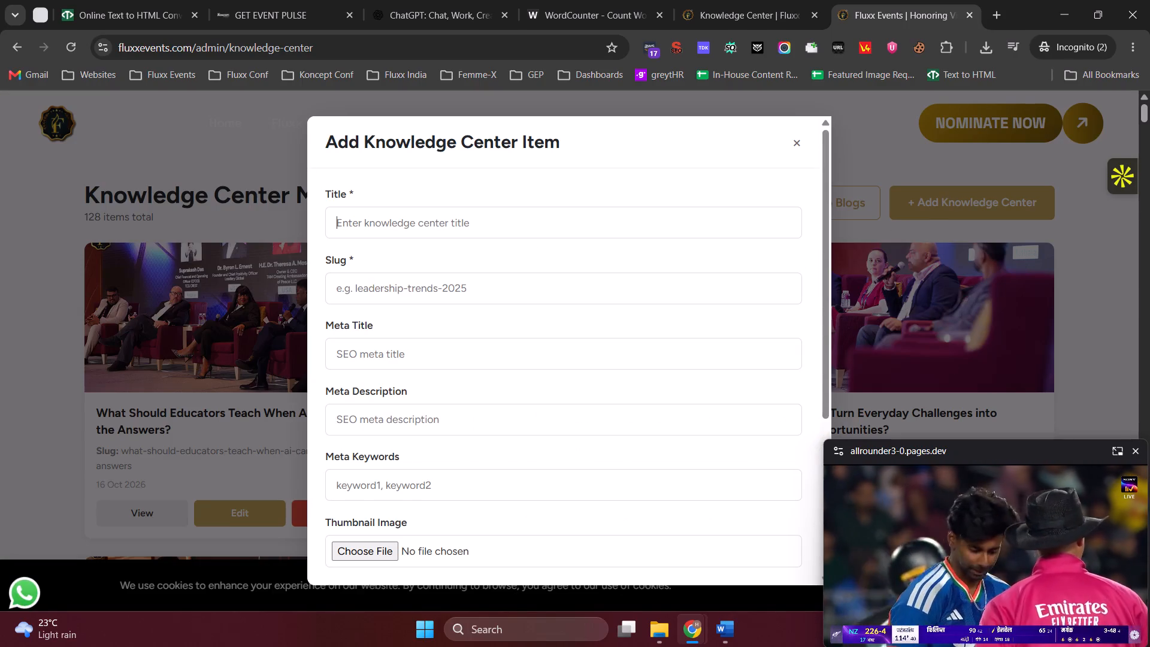
key("alt+Tab")
key("alt+Tab")
scroll(515, 355, "up", 5)
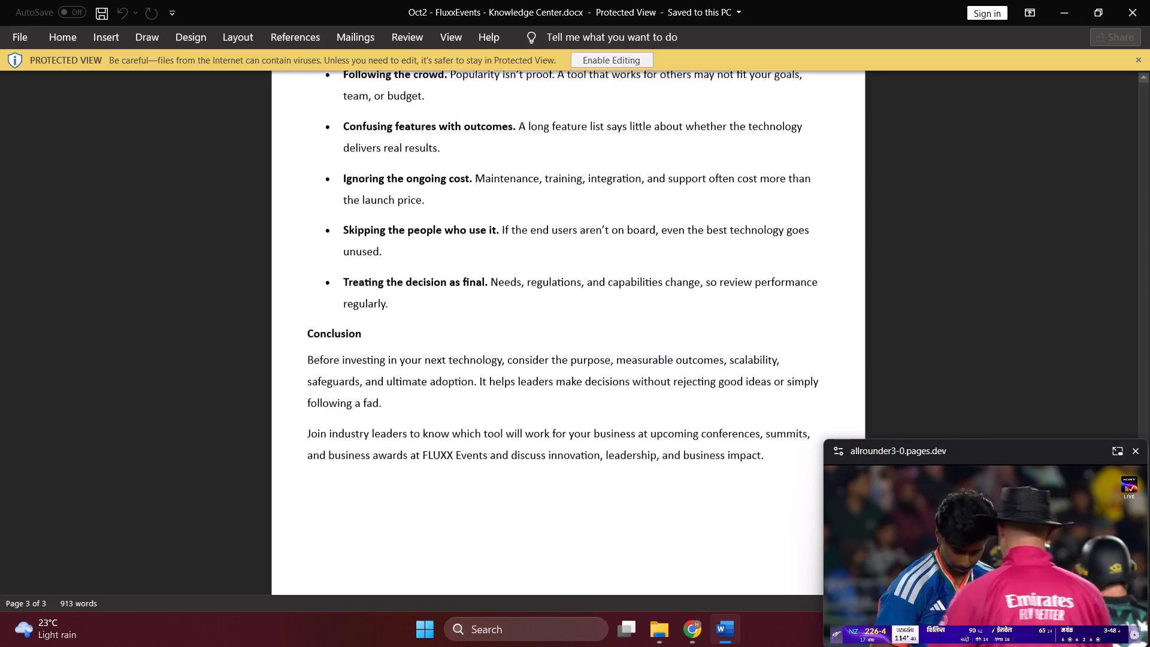
left_click(1149, 270)
left_click_drag(1149, 300, 1149, 69)
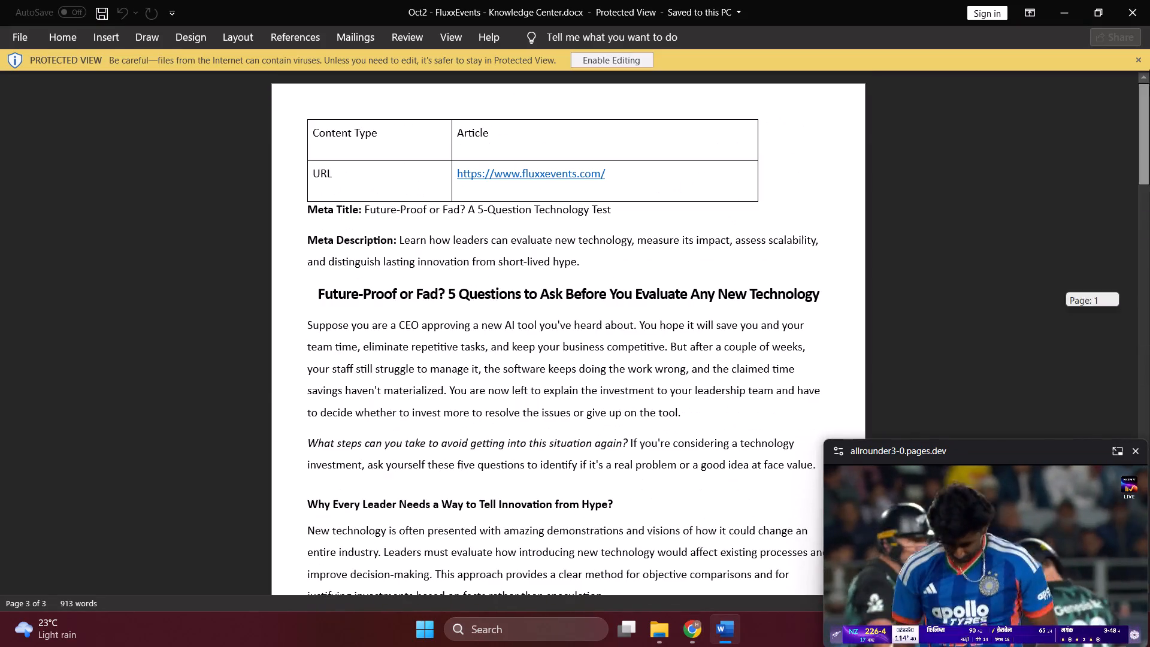
left_click_drag(1149, 69, 1148, 68)
triple_click(570, 288)
key("ctrl+c")
key("alt+Tab")
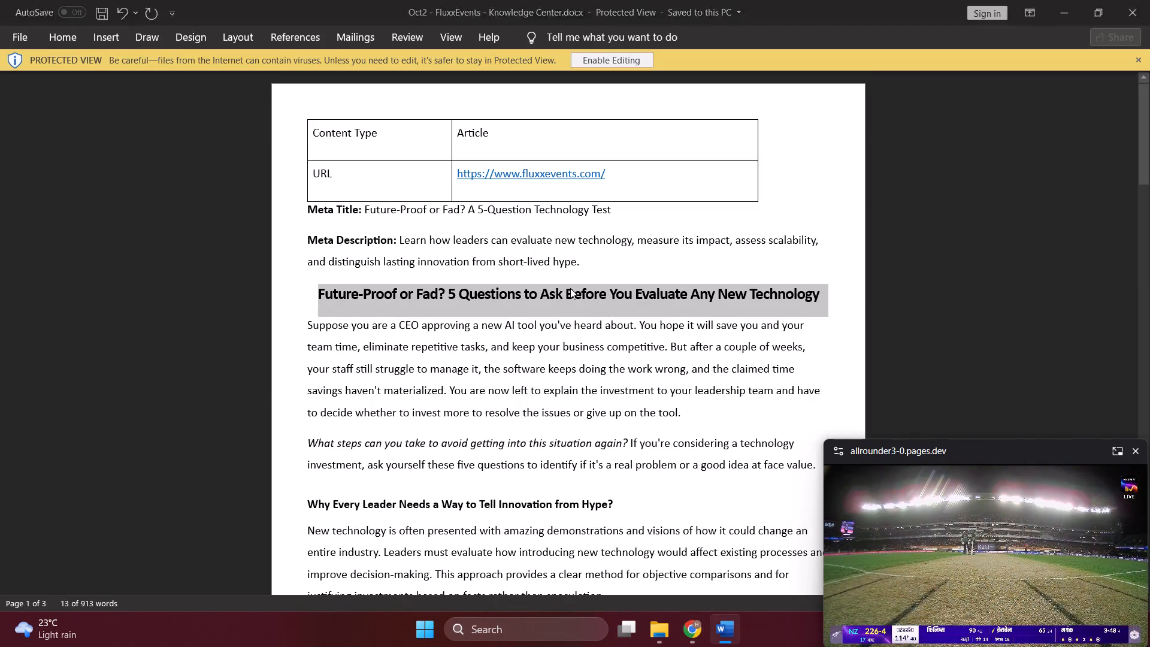
key("ctrl+v")
Paste the article title into the Slug and delete the "? 5 " between "Fad" and "Questions".
key("Tab")
key("ctrl+v")
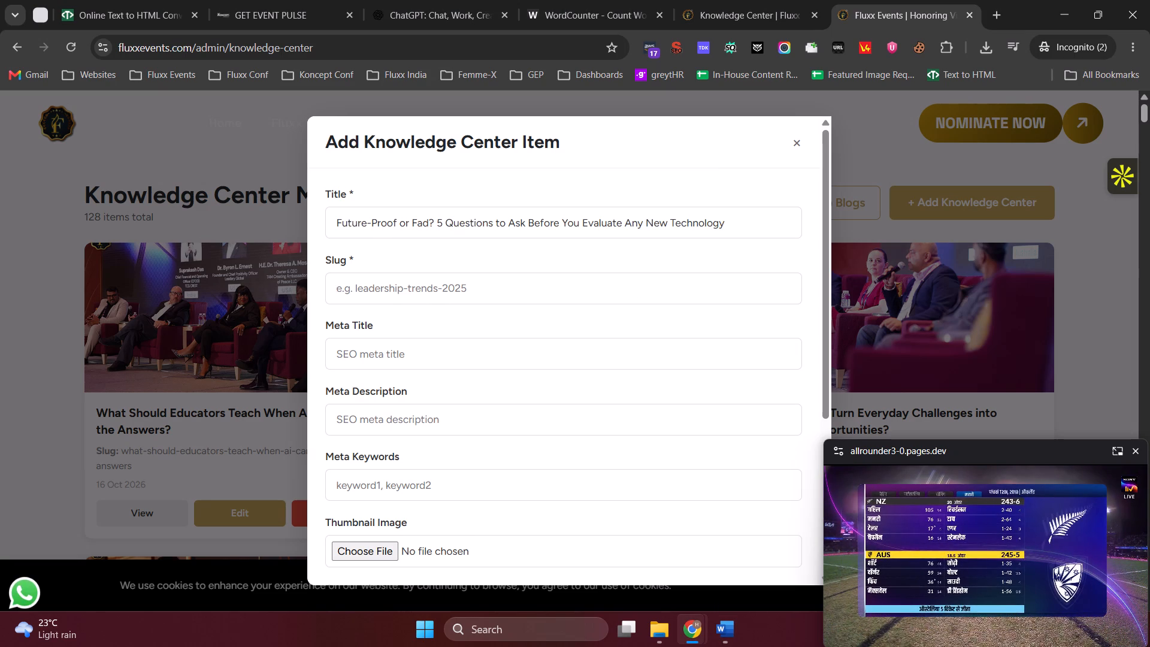
key("ctrl+Left")
key("ctrl+Left")
key("ctrl+Left")
key("ctrl+Left")
key("ctrl+Left")
key("ctrl+Left")
key("ctrl+Left")
key("ctrl+Left")
key("ctrl+Left")
key("ctrl+Left")
key("ctrl+Left")
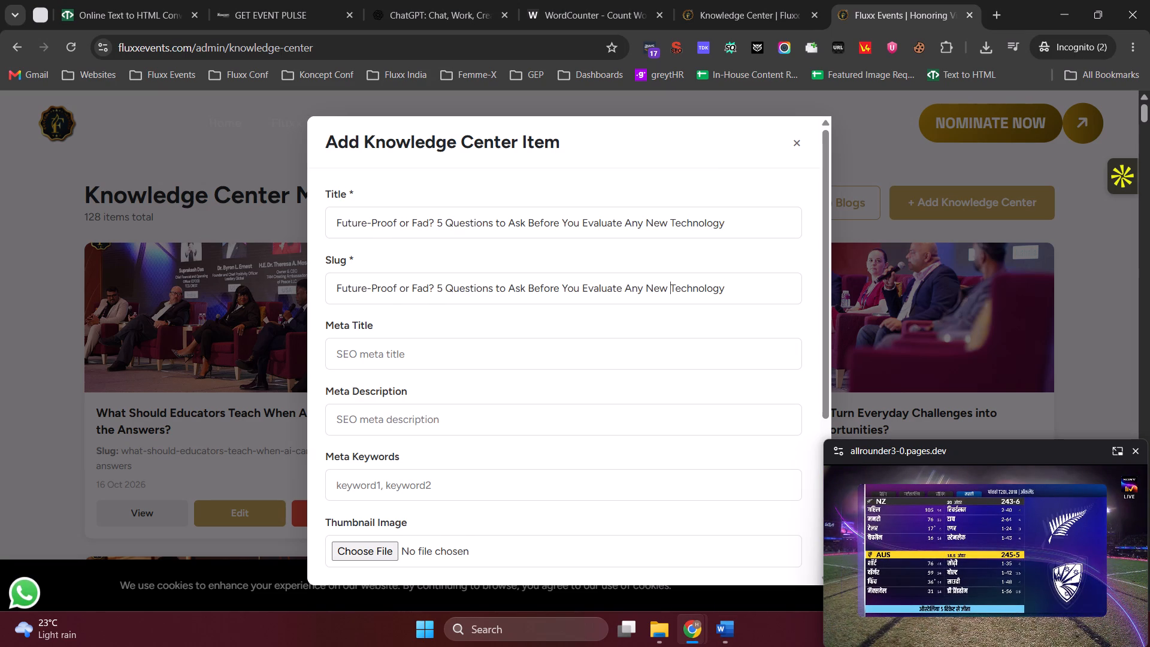
key("ctrl+Right")
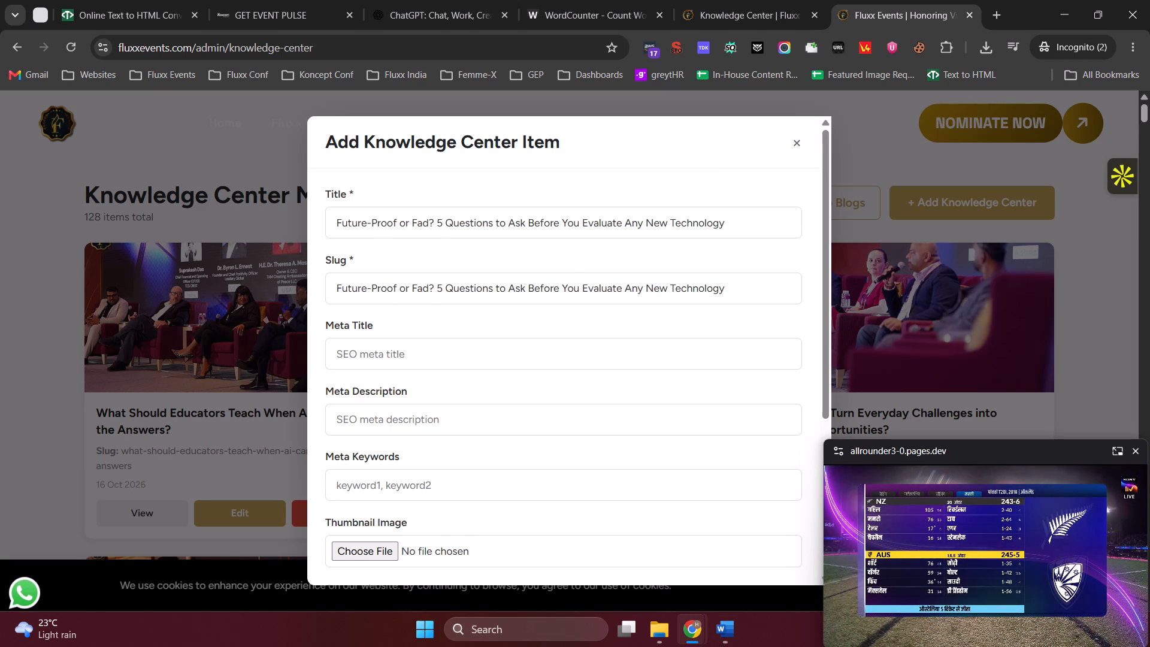
key("Right")
key("Right")
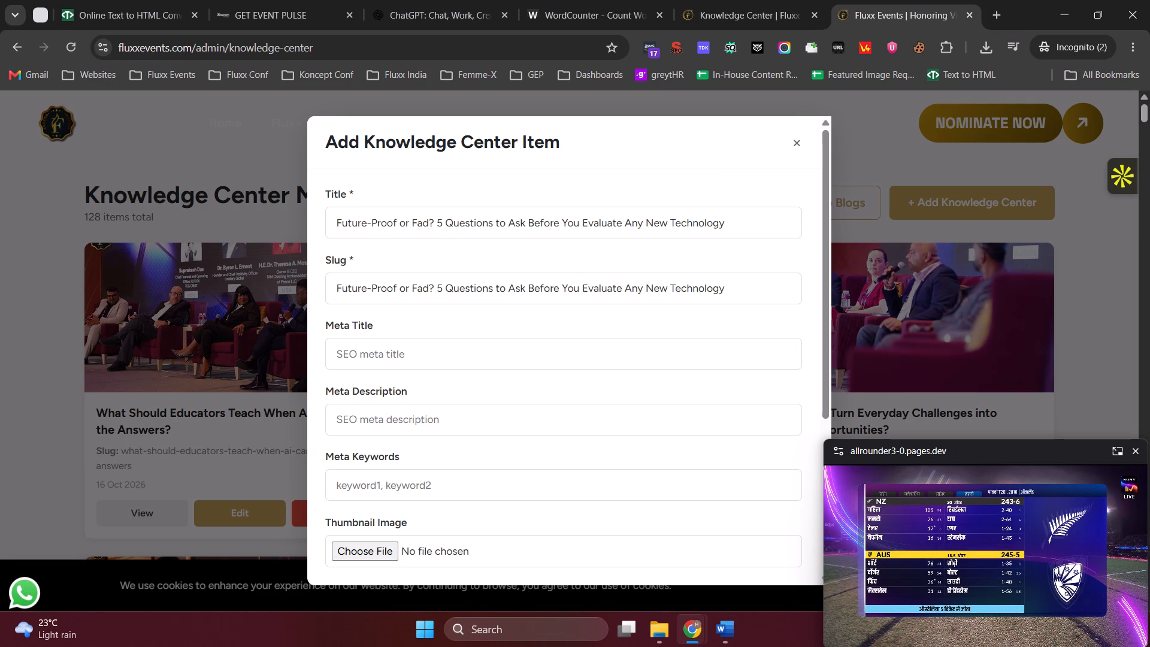
key("BackSpace")
key("BackSpace")
key("BackSpace")
key("BackSpace")
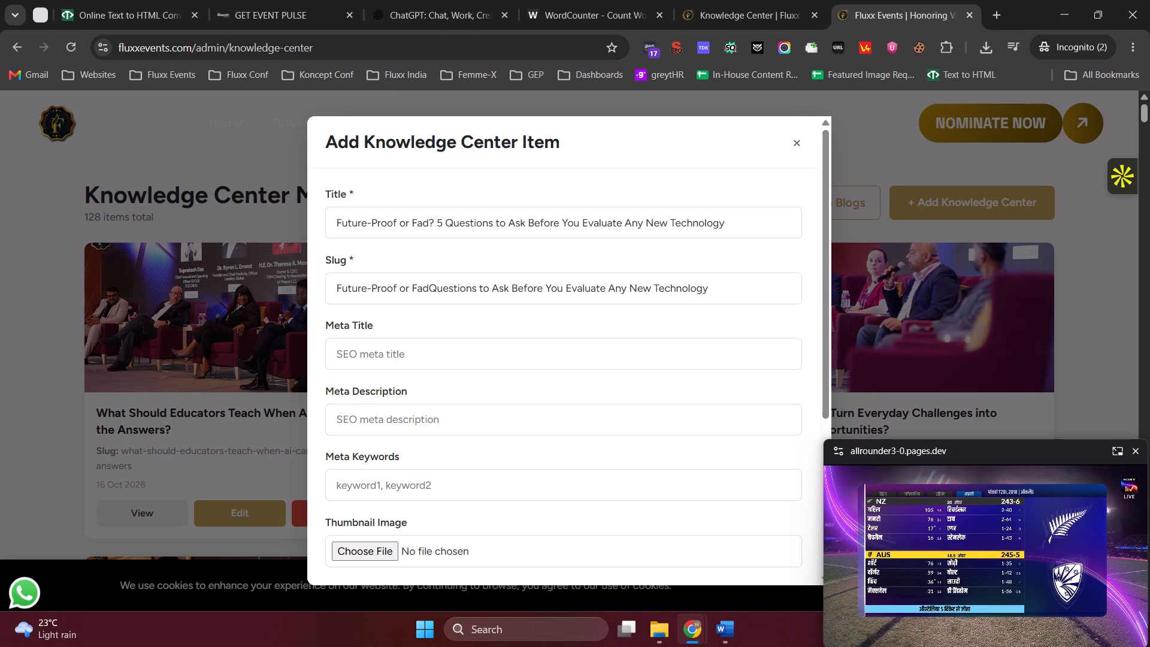
Delete "Future-Proof or Fad" from the slug, leaving "Questions" as its first word.
key("ctrl+Left")
key("ctrl+Left")
key("ctrl+Right")
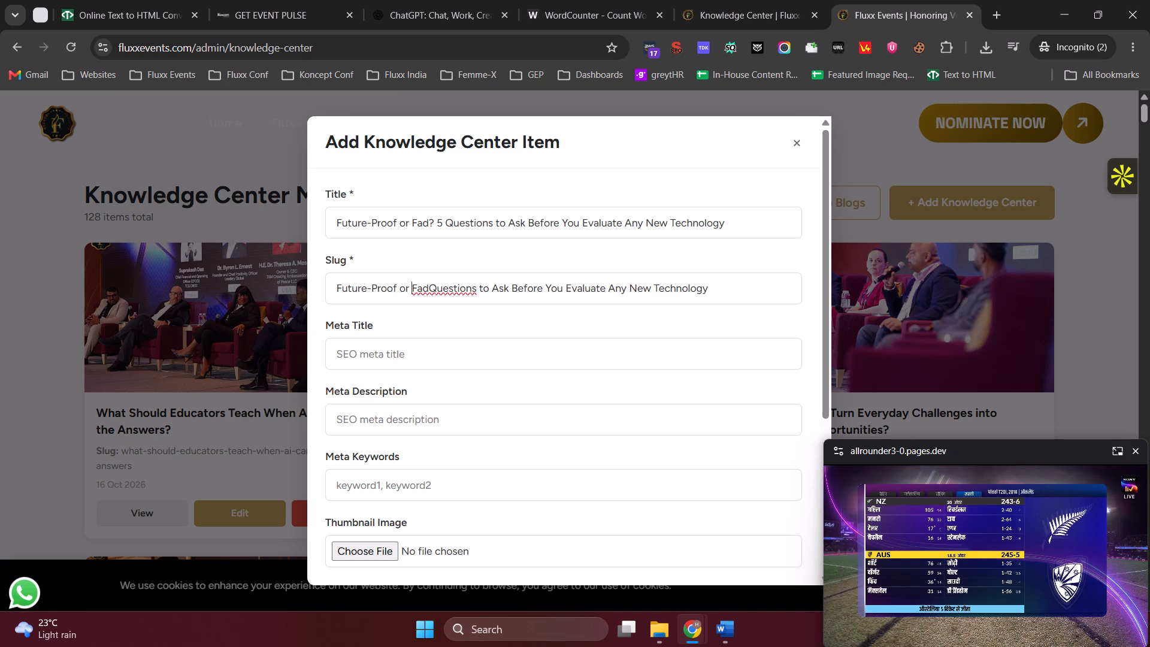
key("ctrl+Right")
key("ctrl+Right")
key("ctrl+Right")
key("ctrl+Right")
key("ctrl+Right")
key("ctrl+Right")
key("ctrl+Left")
key("ctrl+Left")
key("ctrl+Left")
key("ctrl+Left")
key("ctrl+Left")
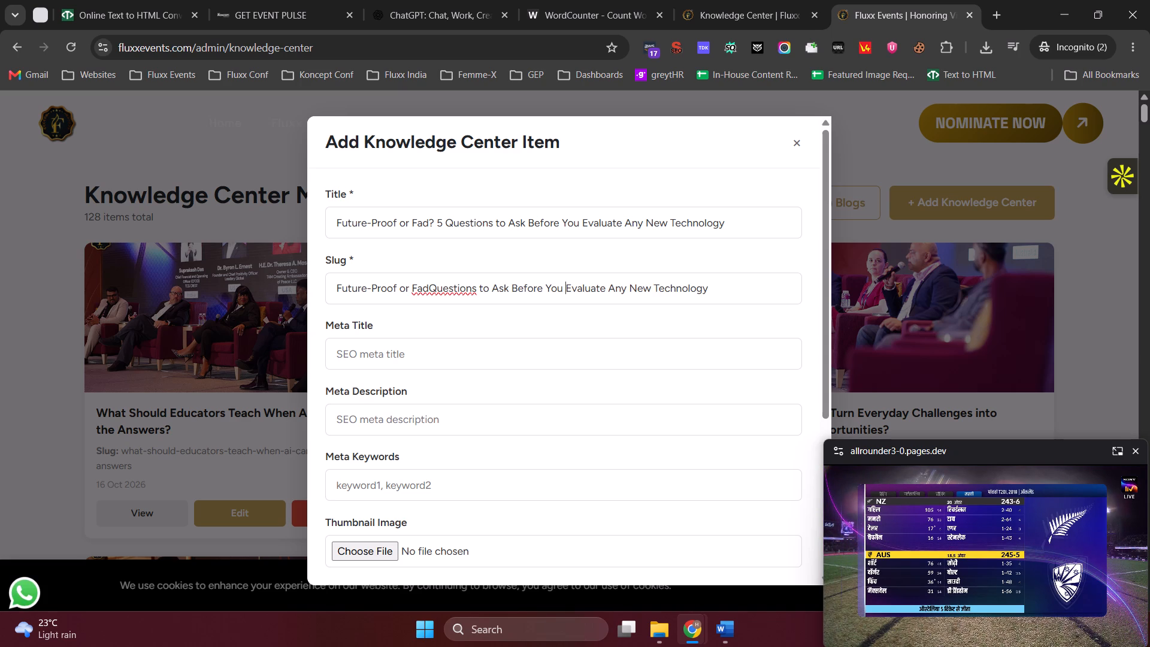
key("ctrl+Left")
key("ctrl+Left")
key("ctrl+Right")
key("ctrl+Right")
key("ctrl+Left")
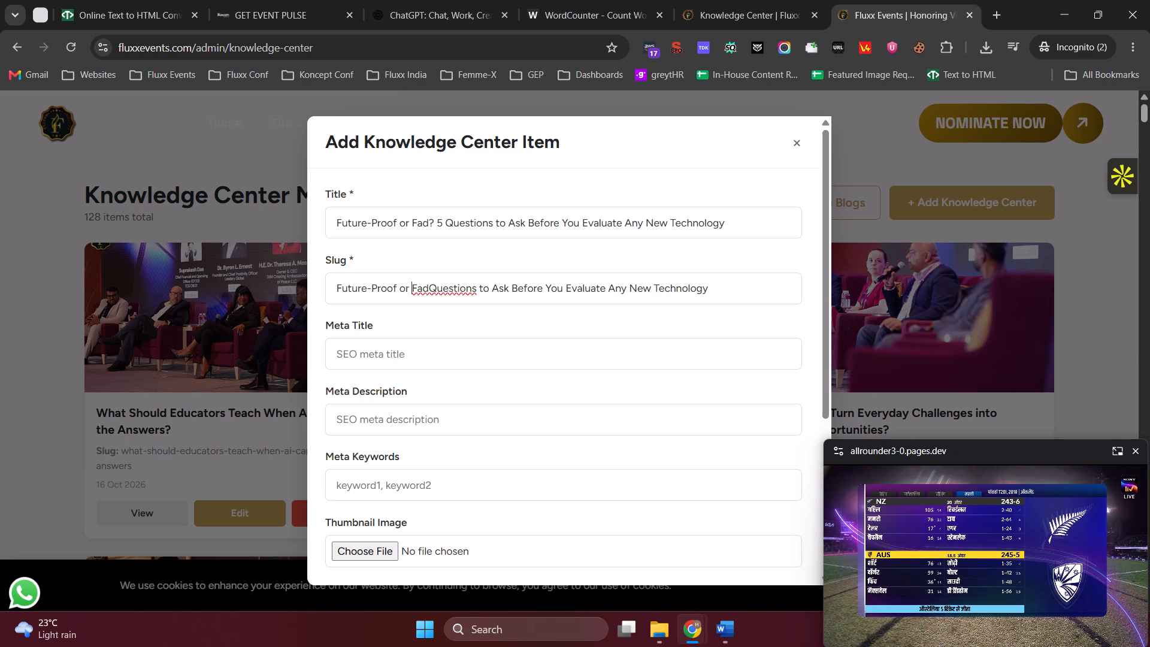
key("Right")
key("Right")
key("Right")
key("ctrl+shift+Left")
key("ctrl+shift+Left")
key("ctrl+shift+Left")
key("ctrl+shift+Left")
key("ctrl+shift+Left")
key("ctrl+shift+Left")
key("ctrl+shift+Left")
key("ctrl+shift+Left")
key("BackSpace")
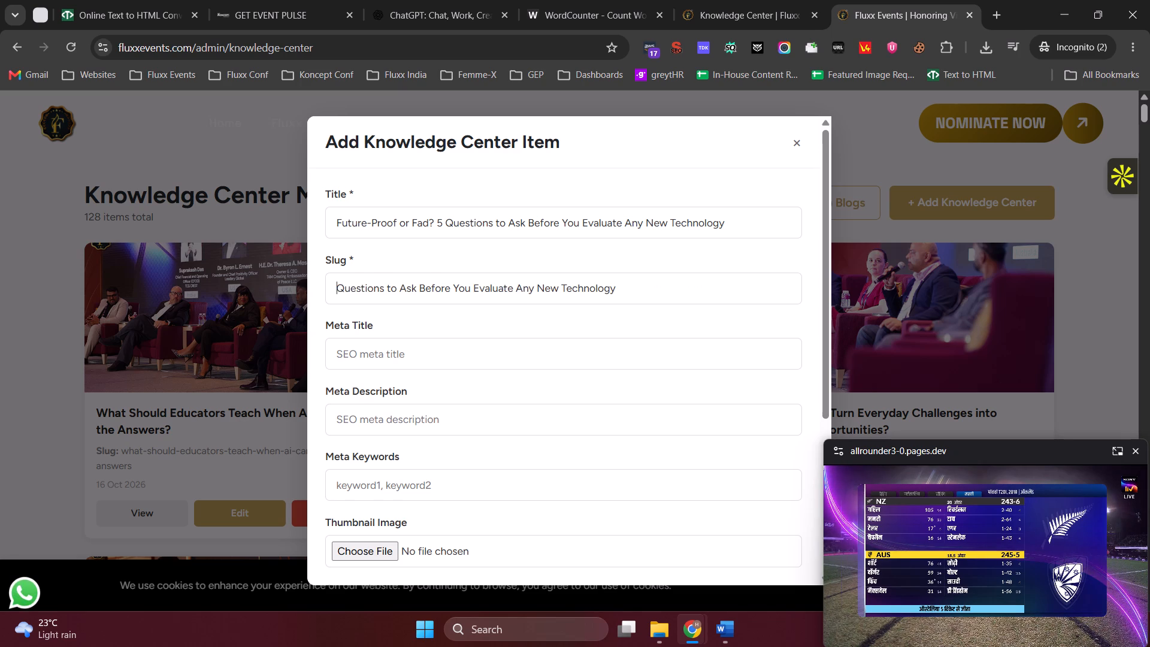
Convert the slug's opening words to lowercase with hyphens as "questions-to-ask".
key("Right")
key("BackSpace")
key("BackSpace")
key("q")
key("Right")
key("Right")
key("Right")
key("Right")
key("Right")
key("Right")
key("Right")
key("Right")
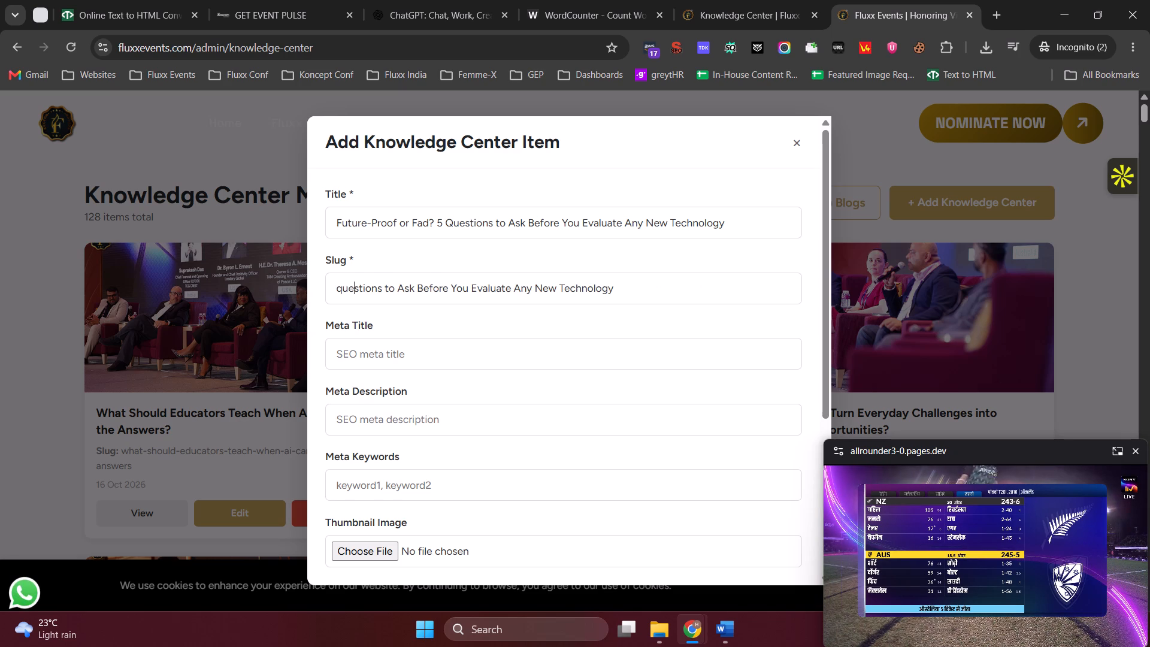
key("Right")
key("BackSpace")
key("minus")
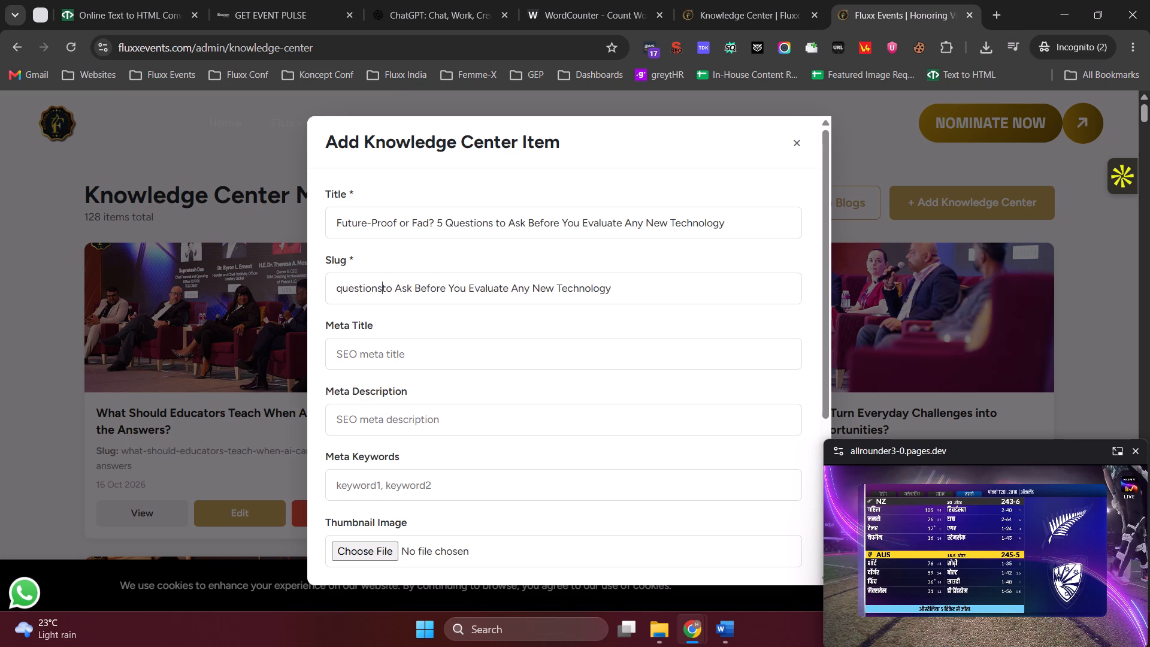
key("Right")
key("Right")
key("Right")
key("Right")
key("Left")
key("BackSpace")
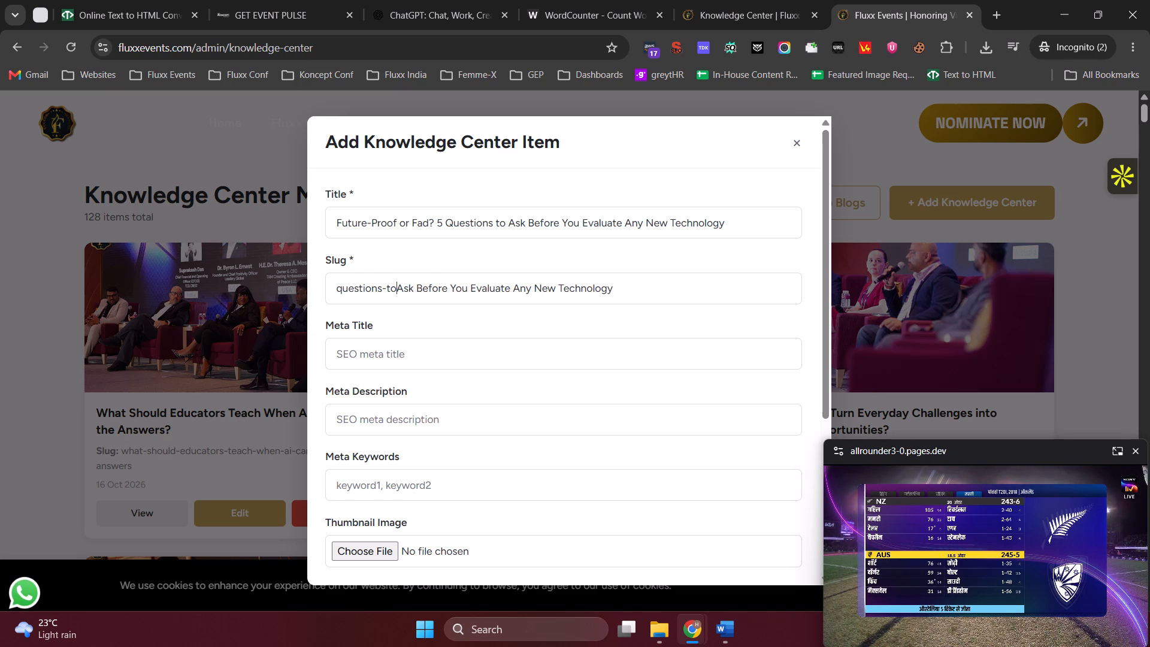
key("minus")
key("Right")
key("BackSpace")
key("a")
Convert "Before You" in the slug to lowercase, hyphenated "-before-you".
key("Right")
key("Right")
key("Right")
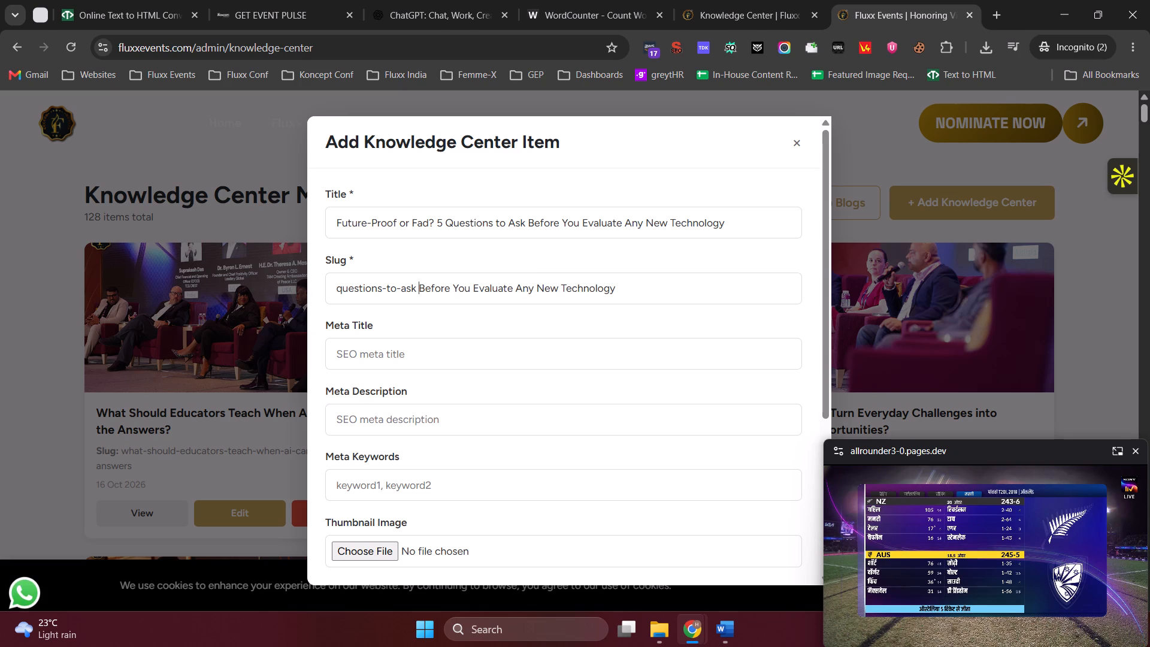
key("Right")
key("BackSpace")
key("BackSpace")
type("-b")
key("Right")
key("Right")
key("Right")
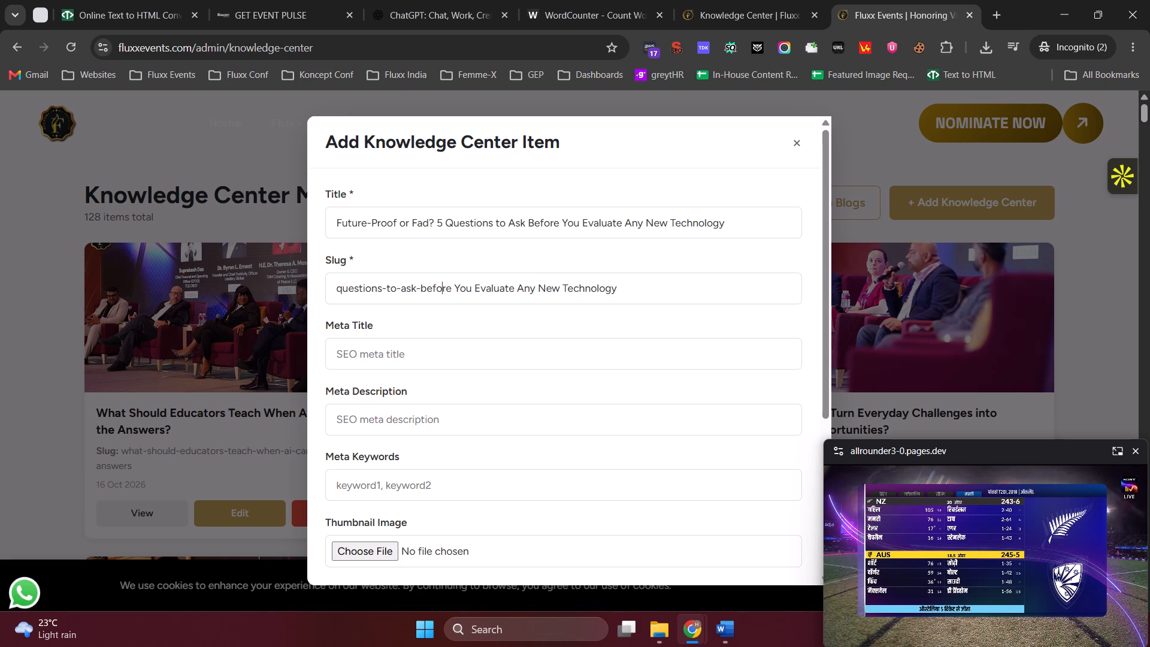
key("Right")
key("Right")
key("Right")
key("Right")
key("BackSpace")
key("BackSpace")
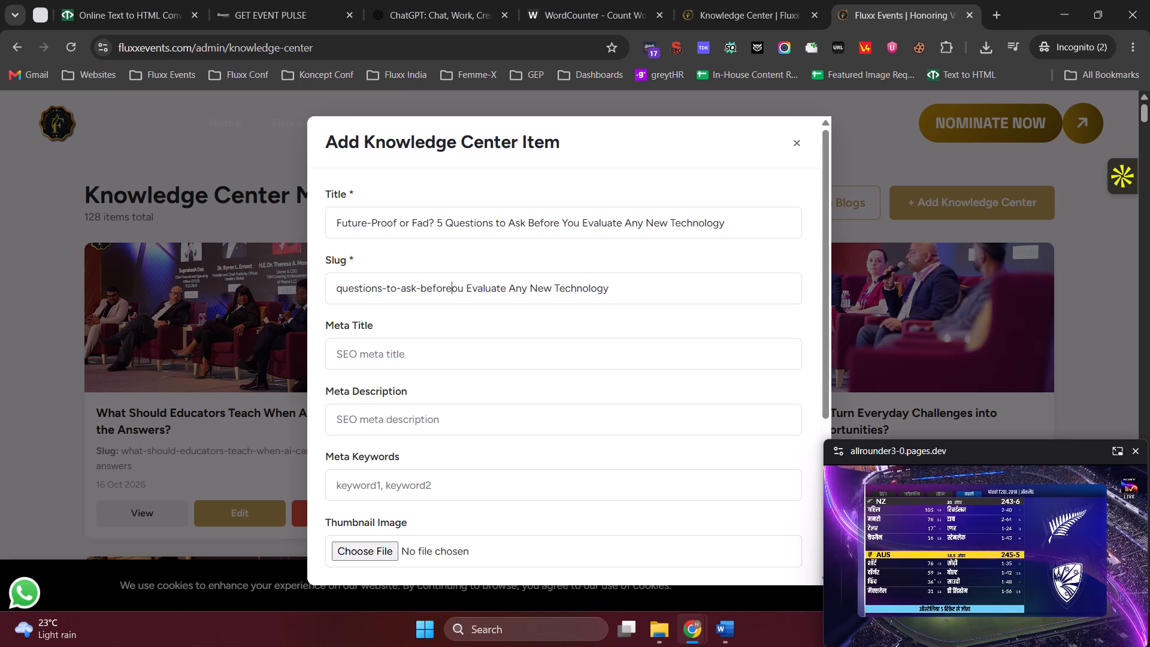
type("-y")
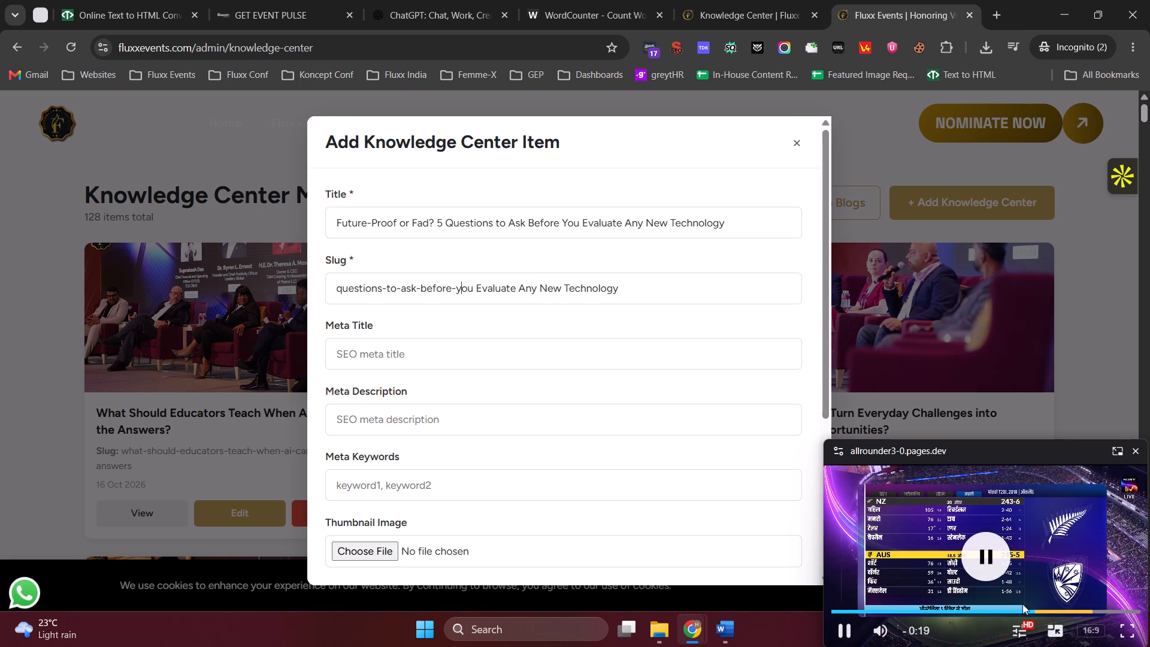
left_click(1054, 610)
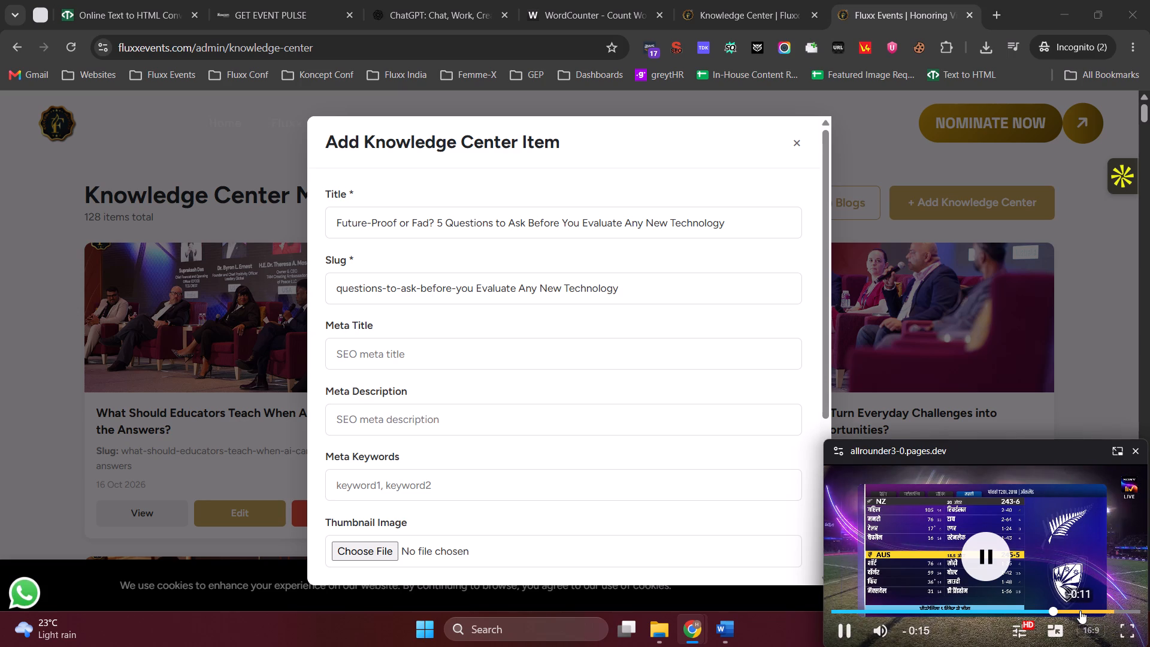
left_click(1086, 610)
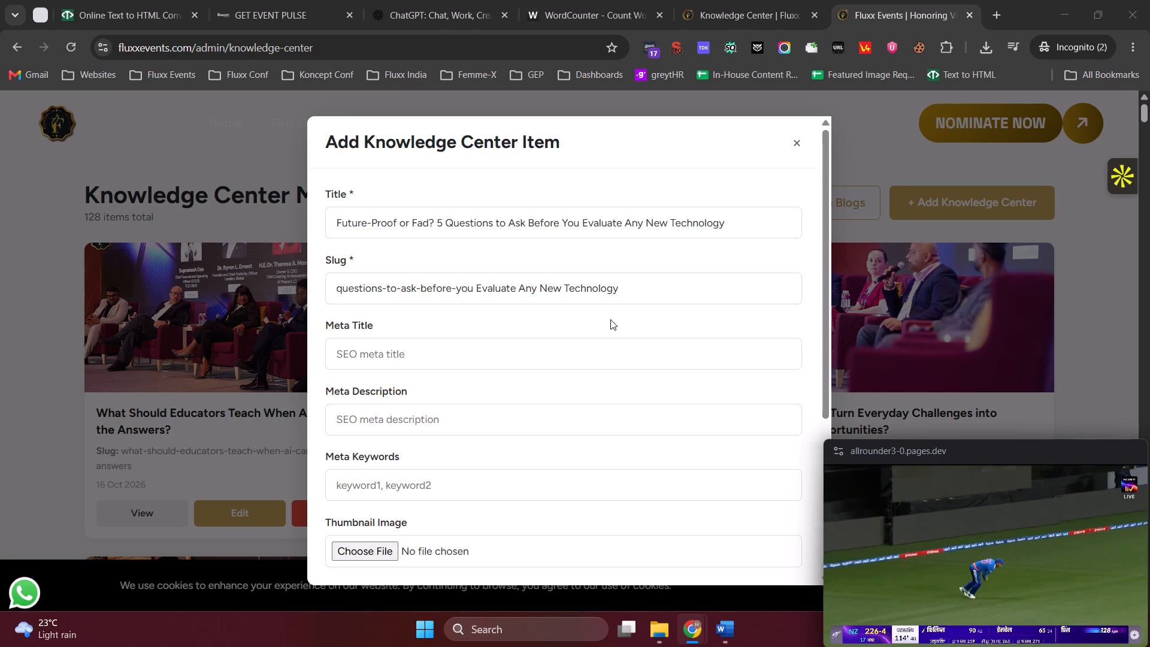
Convert "Evaluate Any" in the slug to lowercase, hyphenated "-evaluate-any".
left_click(657, 295)
left_click(482, 285)
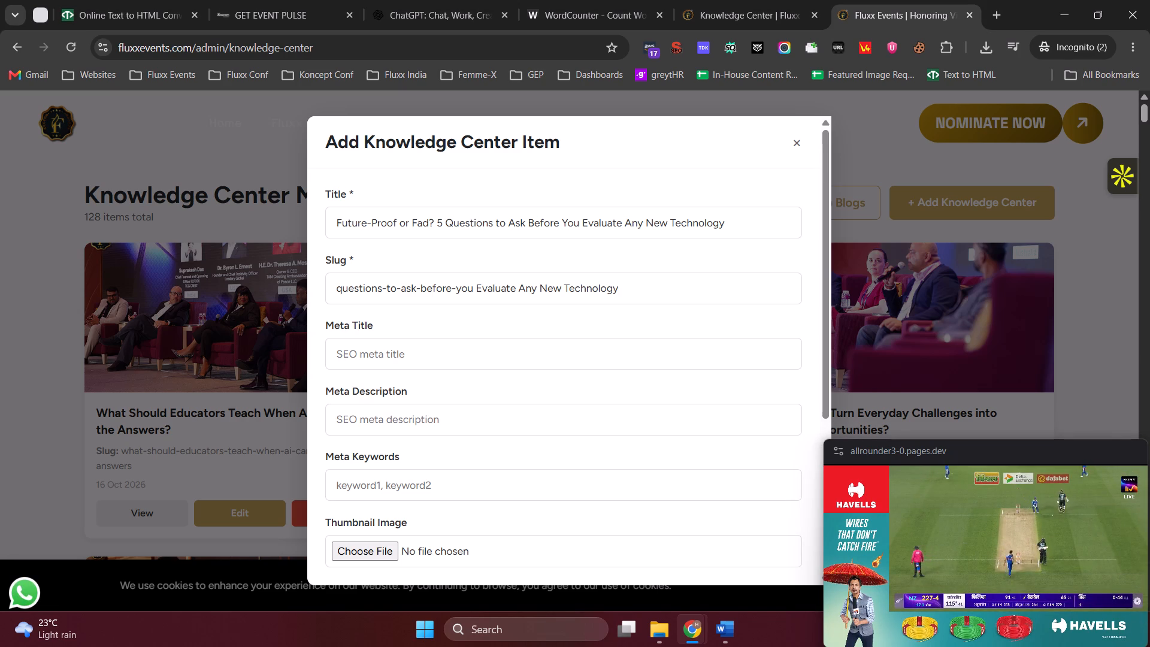
key("BackSpace")
key("BackSpace")
type("-e")
key("ctrl+Right")
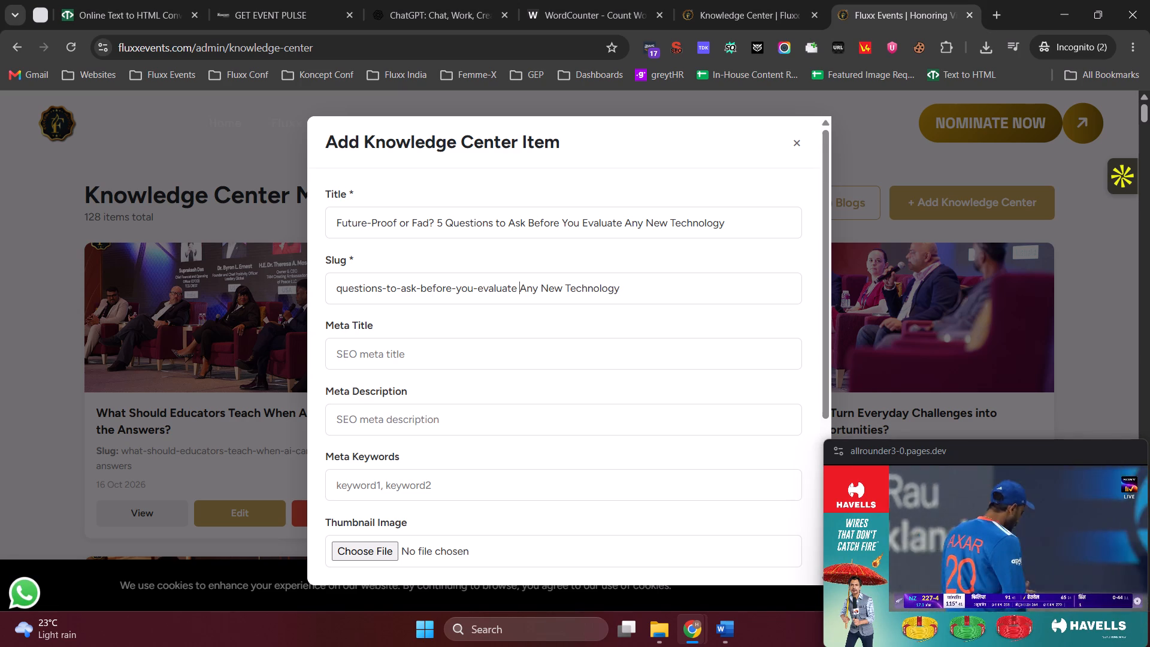
key("Right")
key("BackSpace")
key("BackSpace")
type("-a")
Convert the slug's last words, "New Technology", to lowercase, hyphenated "-new-technology".
key("Right")
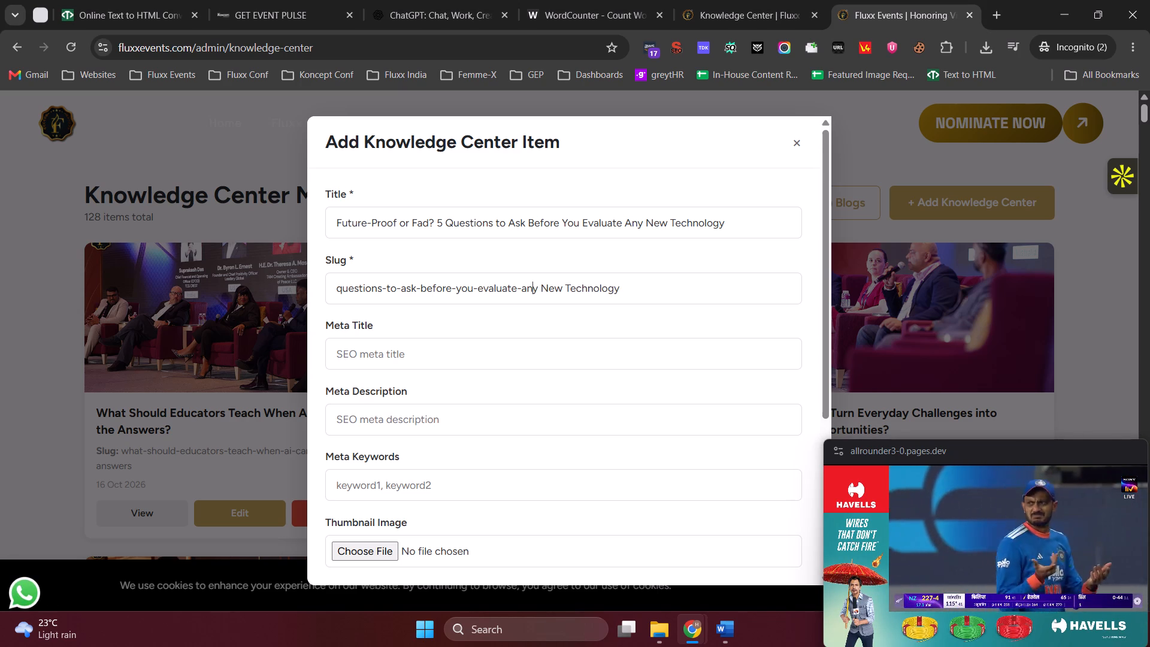
key("Right")
key("Right")
key("Right")
key("BackSpace")
key("BackSpace")
type("-n")
key("Right")
key("Right")
key("Right")
key("Right")
key("BackSpace")
key("BackSpace")
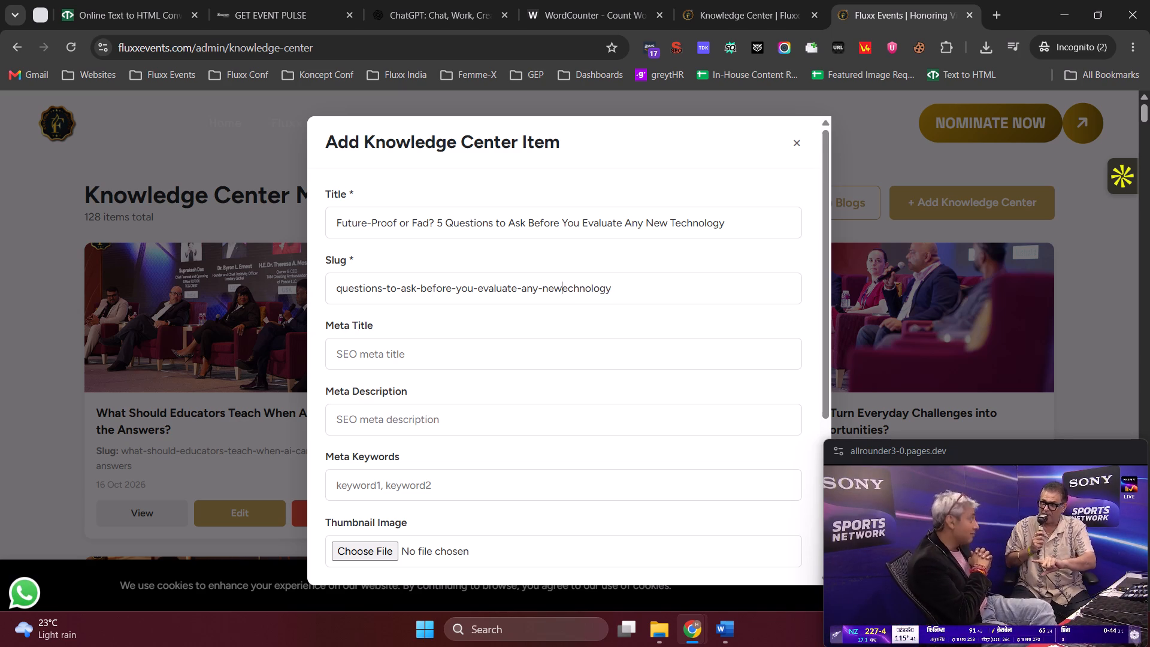
type("-t")
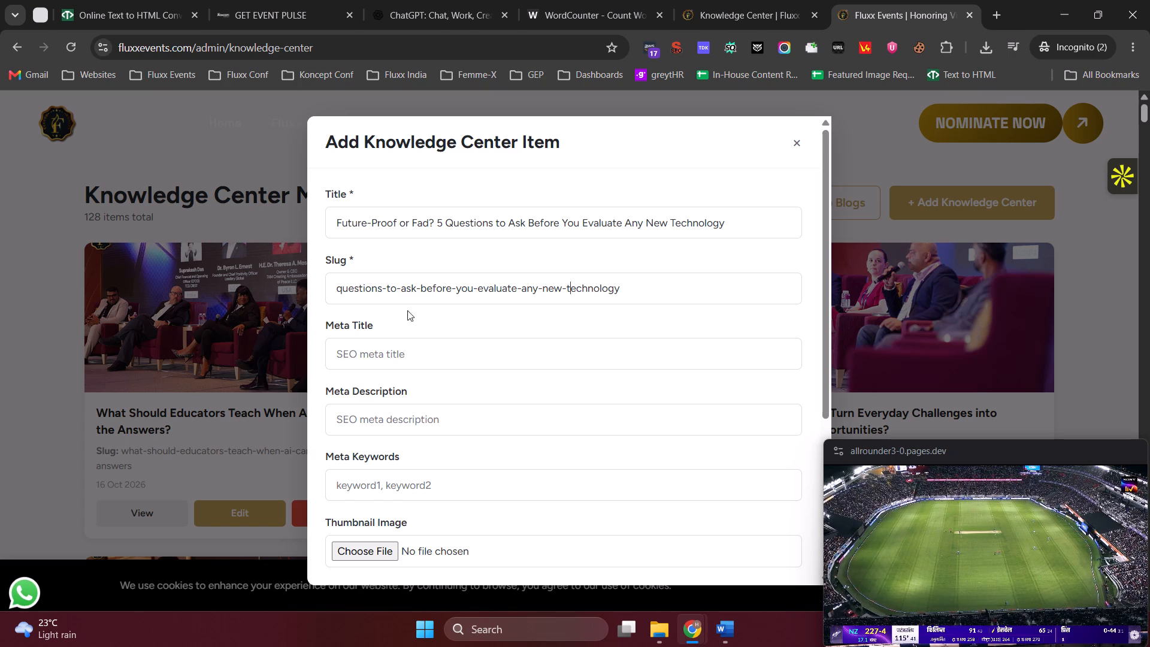
Delete "any" and its extra hyphen from the slug, making it "questions-to-ask-before-you-evaluate-new-technology".
left_click(477, 286)
left_click(509, 294)
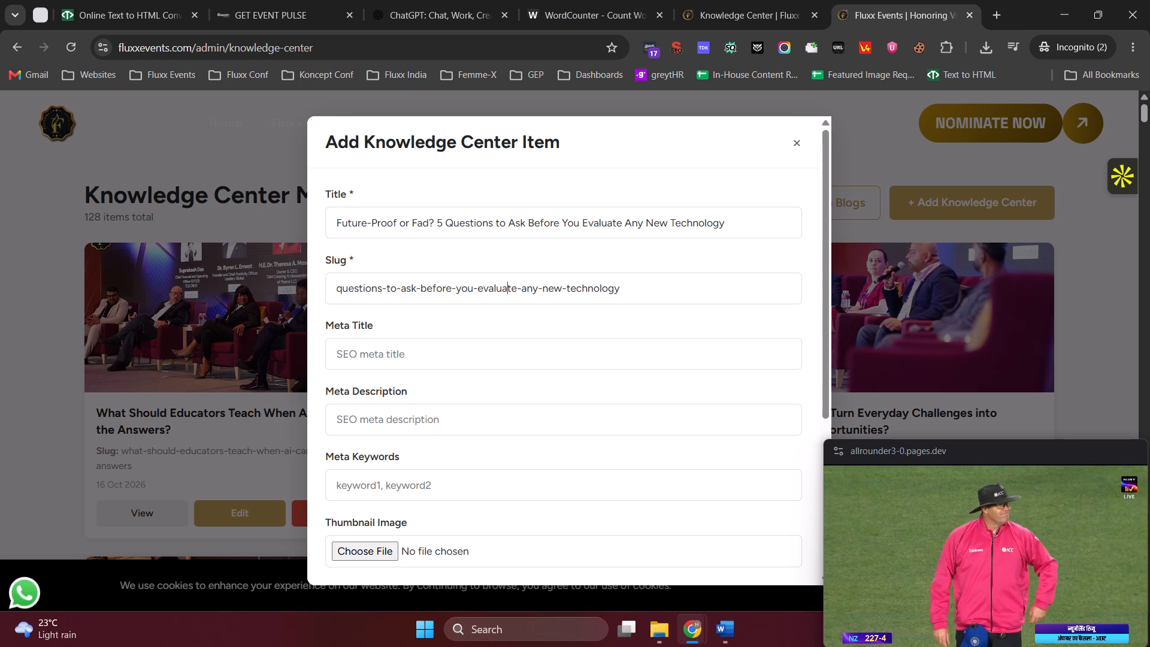
left_click(567, 342)
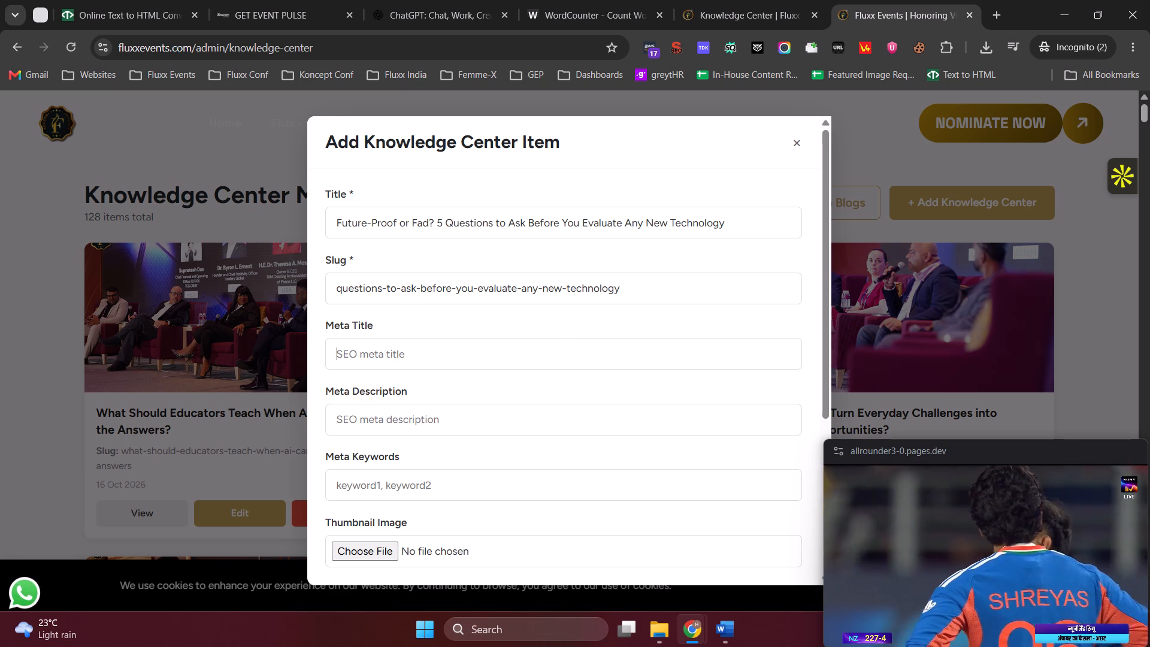
double_click(528, 292)
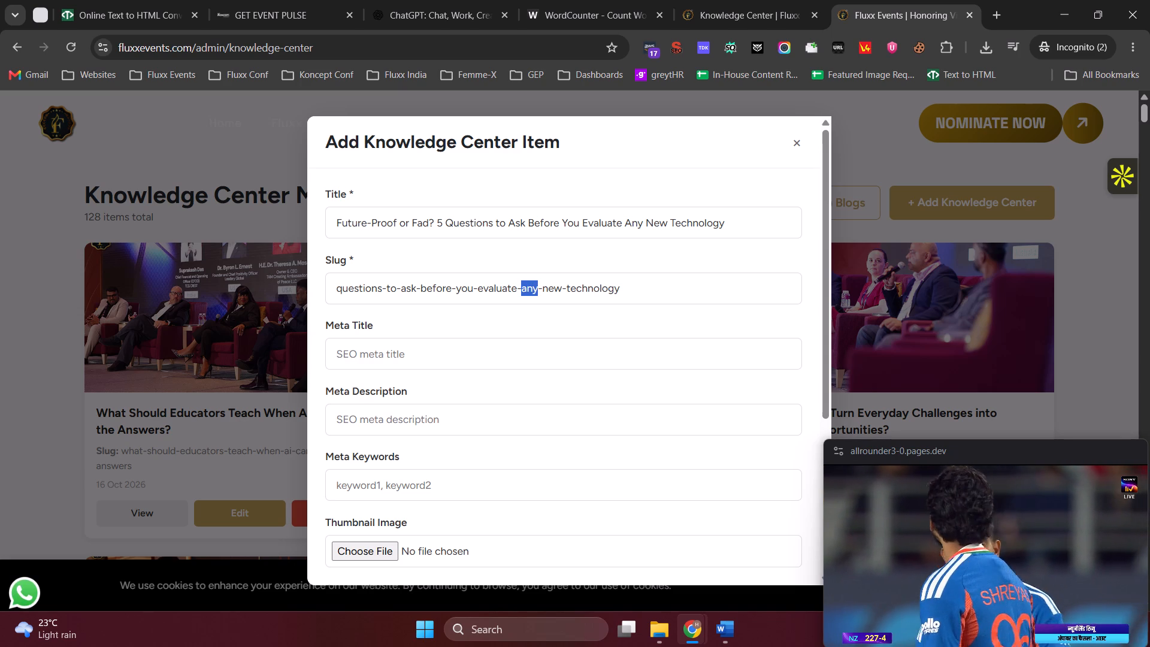
key("BackSpace")
key("BackSpace")
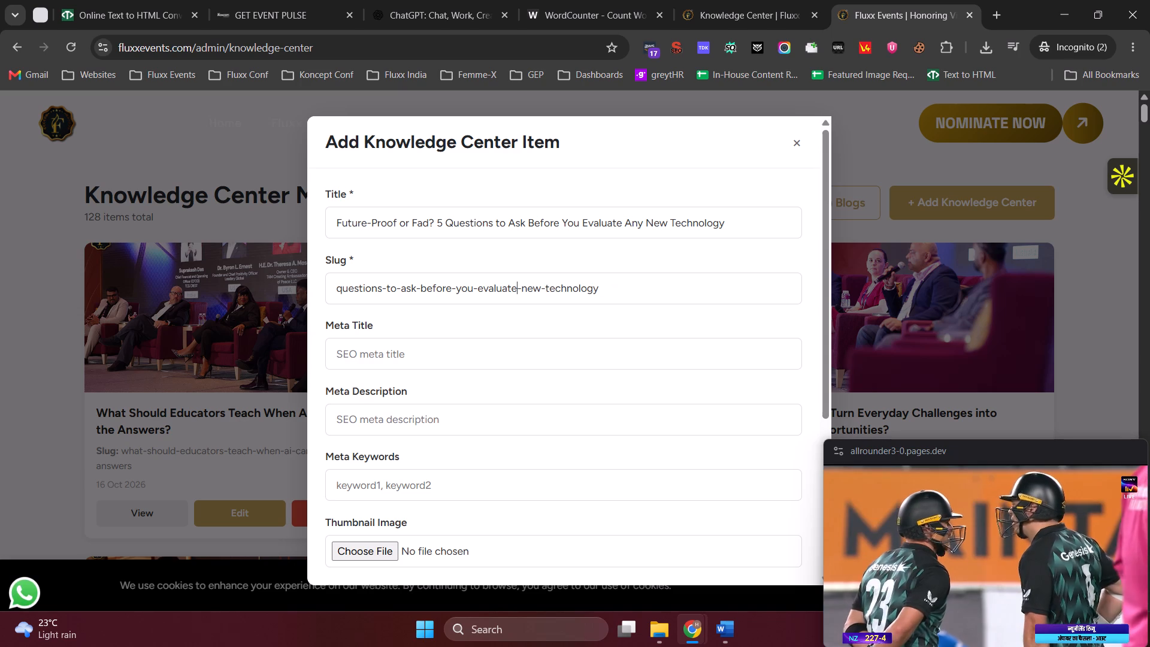
Review the completed slug word by word, checking its wording and hyphenation against the article title.
key("ctrl+Left")
key("ctrl+Left")
key("ctrl+Left")
key("ctrl+Left")
key("ctrl+Left")
key("ctrl+Left")
key("ctrl+Left")
key("ctrl+Left")
key("ctrl+Left")
key("ctrl+Left")
key("ctrl+Left")
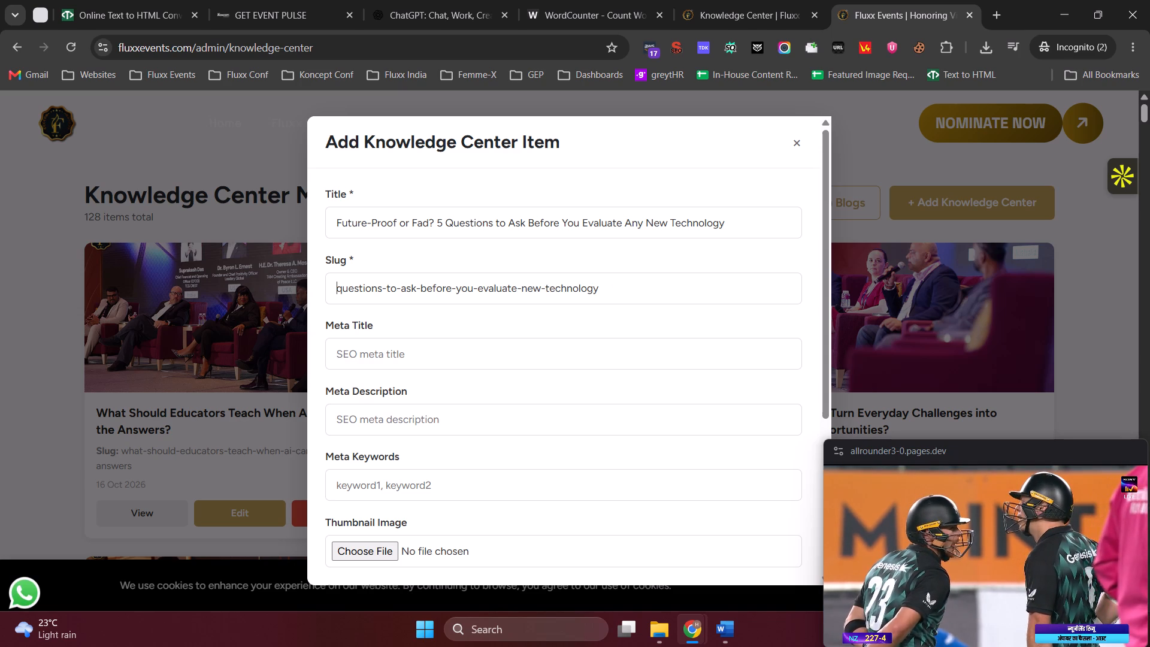
key("ctrl+Right")
key("ctrl+Right")
key("ctrl+Right")
key("ctrl+Right")
key("ctrl+Right")
key("ctrl+Right")
key("ctrl+Right")
key("ctrl+Right")
key("ctrl+Right")
key("ctrl+Right")
key("ctrl+Right")
key("ctrl+Right")
key("ctrl+Right")
key("ctrl+Right")
key("ctrl+Right")
key("ctrl+Right")
key("ctrl+Right")
key("ctrl+Right")
key("ctrl+Right")
key("ctrl+Right")
key("ctrl+Right")
key("ctrl+Right")
key("ctrl+Right")
key("ctrl+Right")
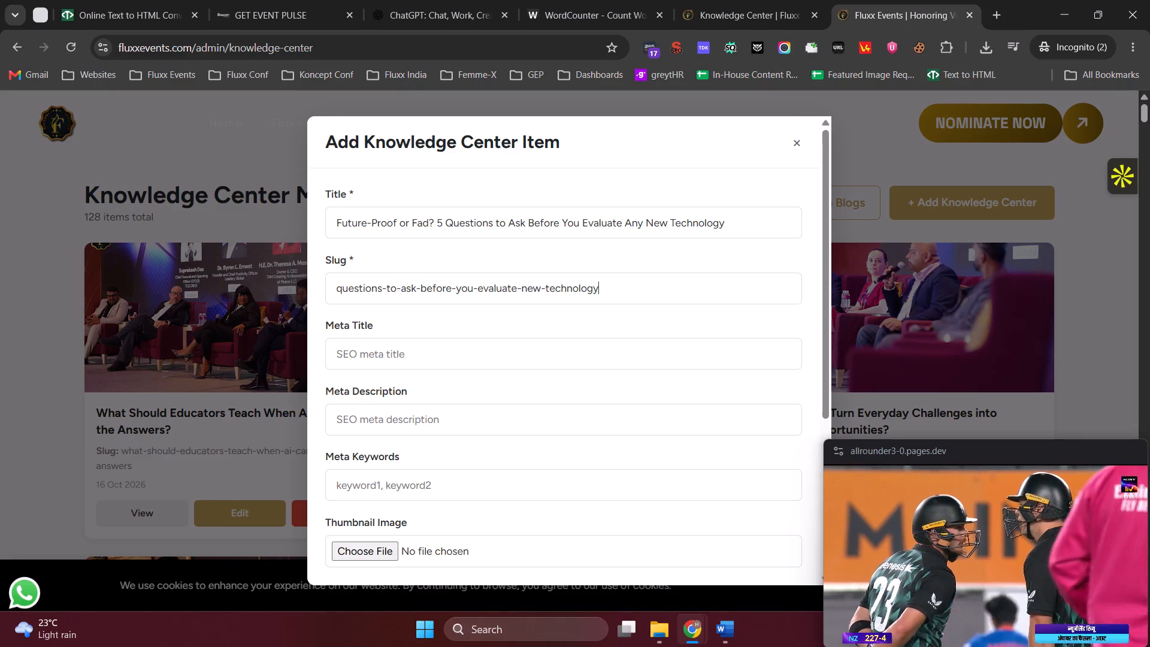
key("ctrl+Left")
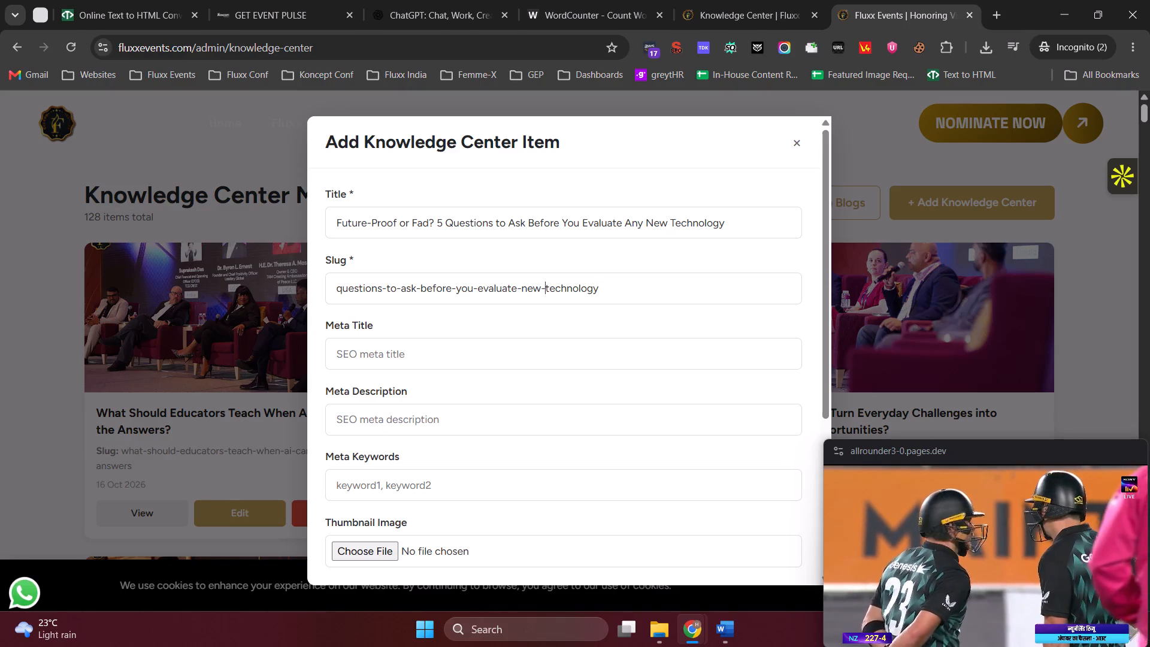
Copy the meta title "Future-Proof or Fad? A 5-Question Technology Test" from the Oct2 Knowledge Center article in Word.
left_click(459, 361)
key("alt+Tab")
key("alt+Tab")
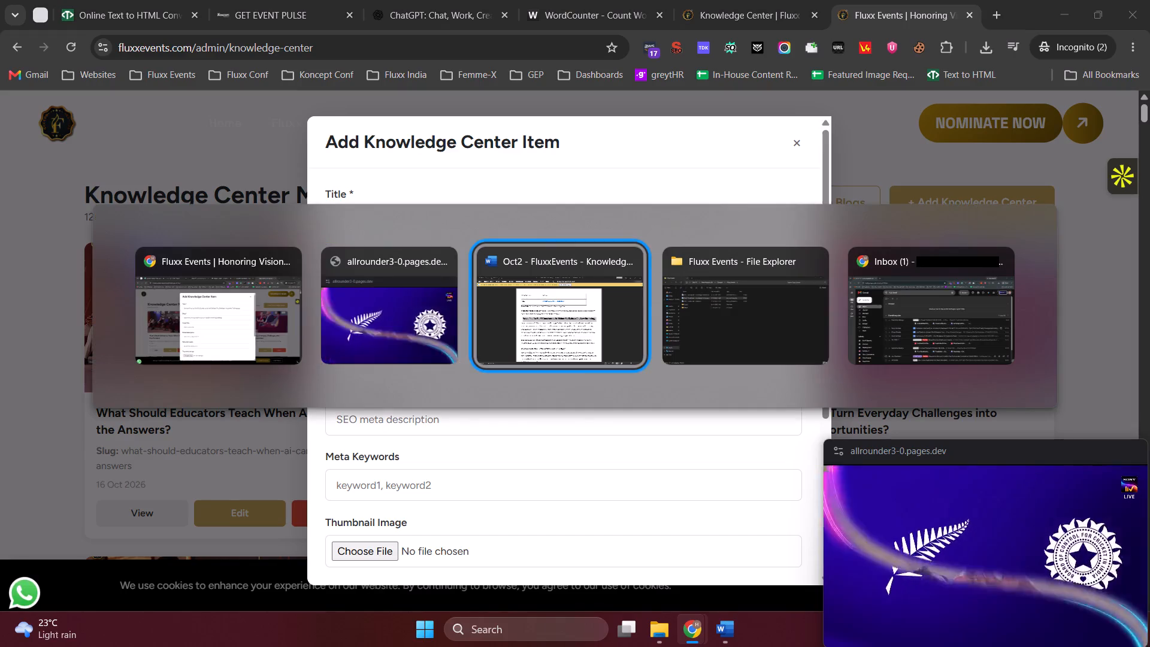
left_click_drag(613, 213, 453, 217)
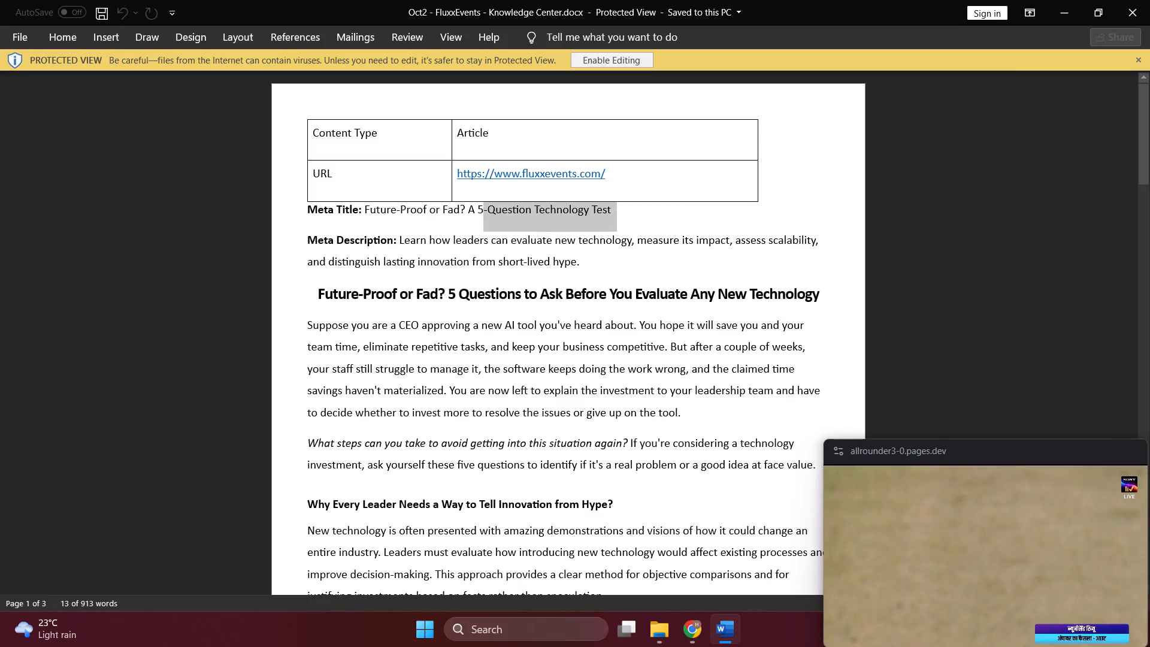
left_click_drag(453, 217, 378, 217)
key("ctrl+c")
key("ctrl+c")
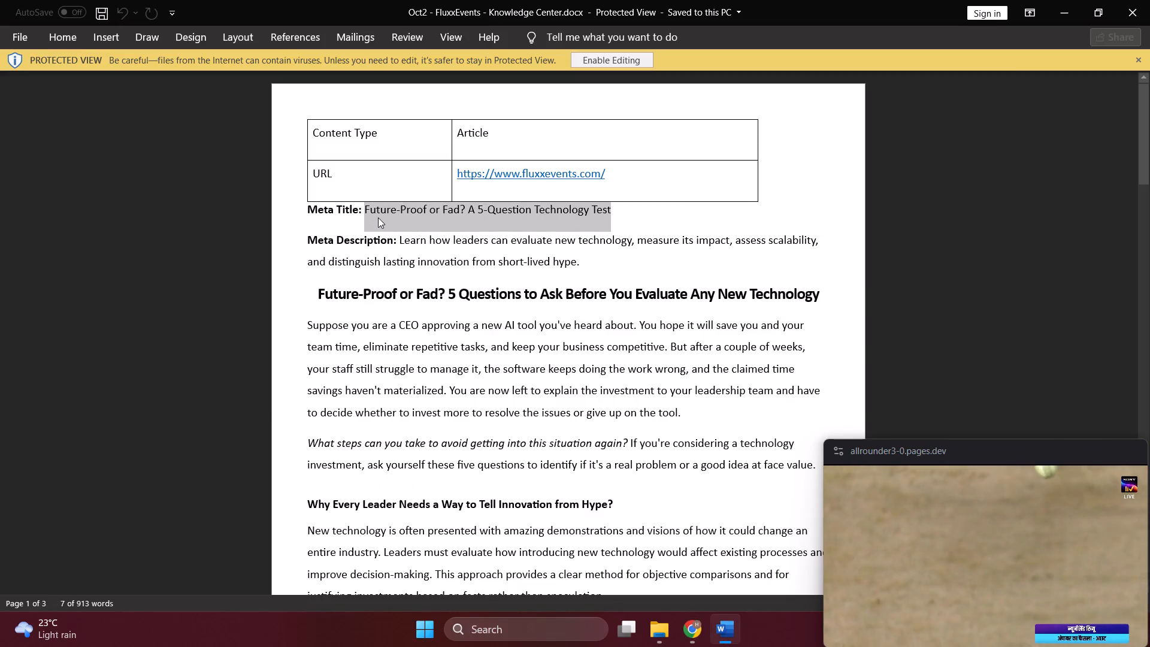
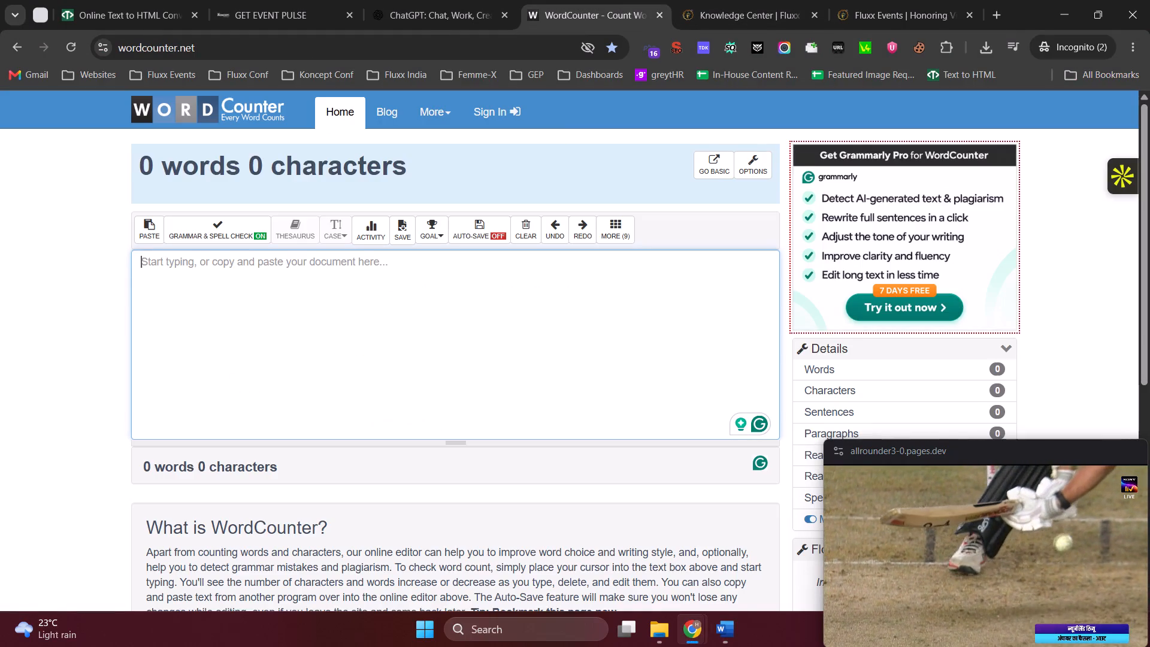
Check the length of "Future-Proof or Fad? A 5-Question Technology Test" in WordCounter and enter it as the item's meta title.
key("ctrl+v")
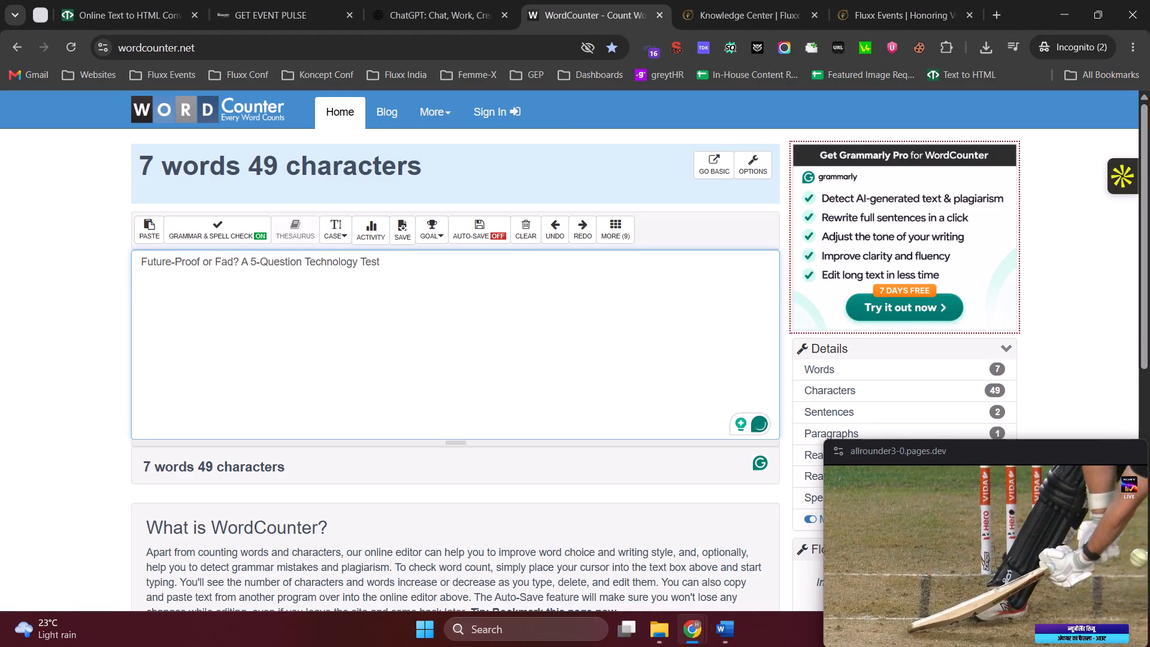
left_click(913, 0)
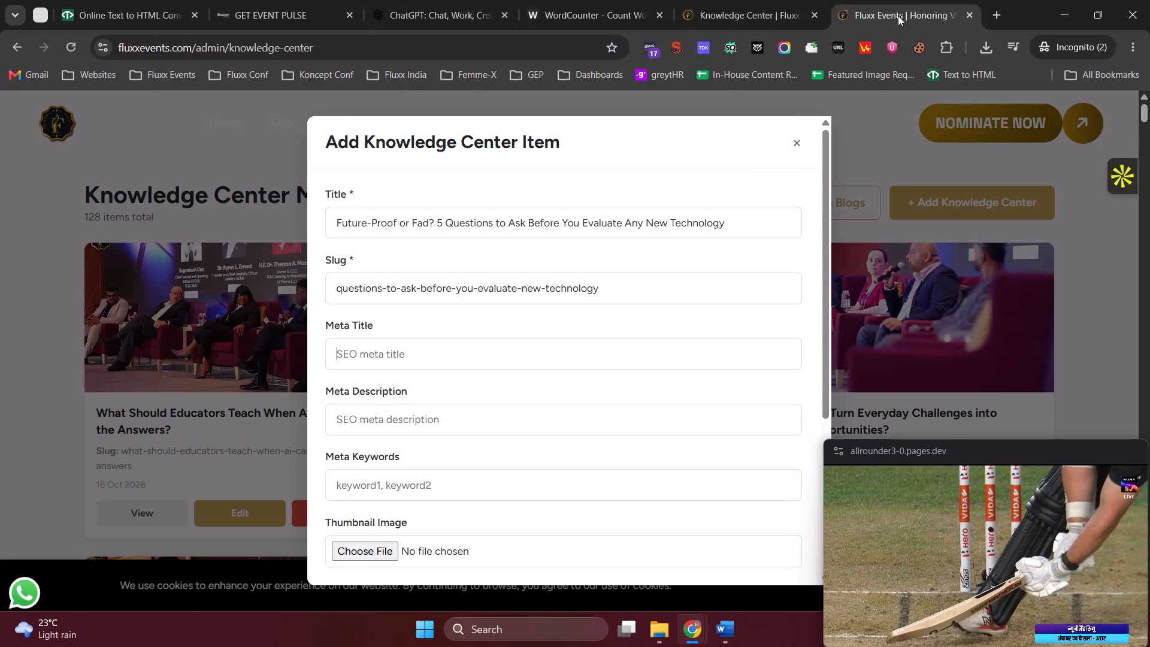
key("ctrl+v")
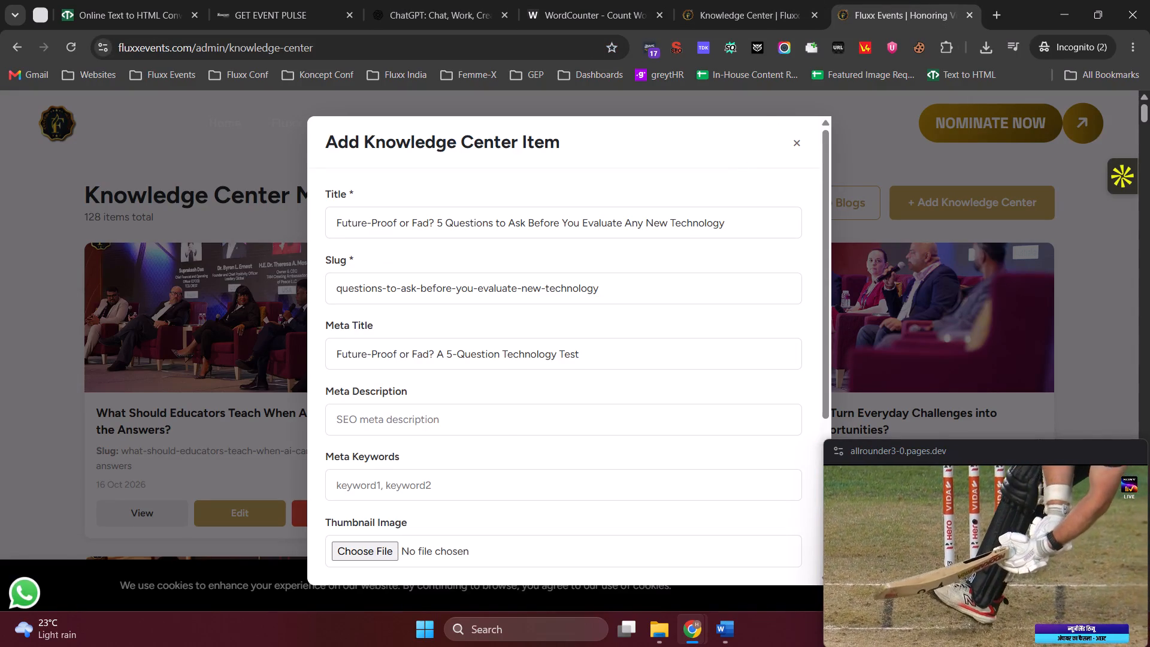
Start on the item's meta description by switching from the form to the window holding its source text.
key("Tab")
key("alt+Tab")
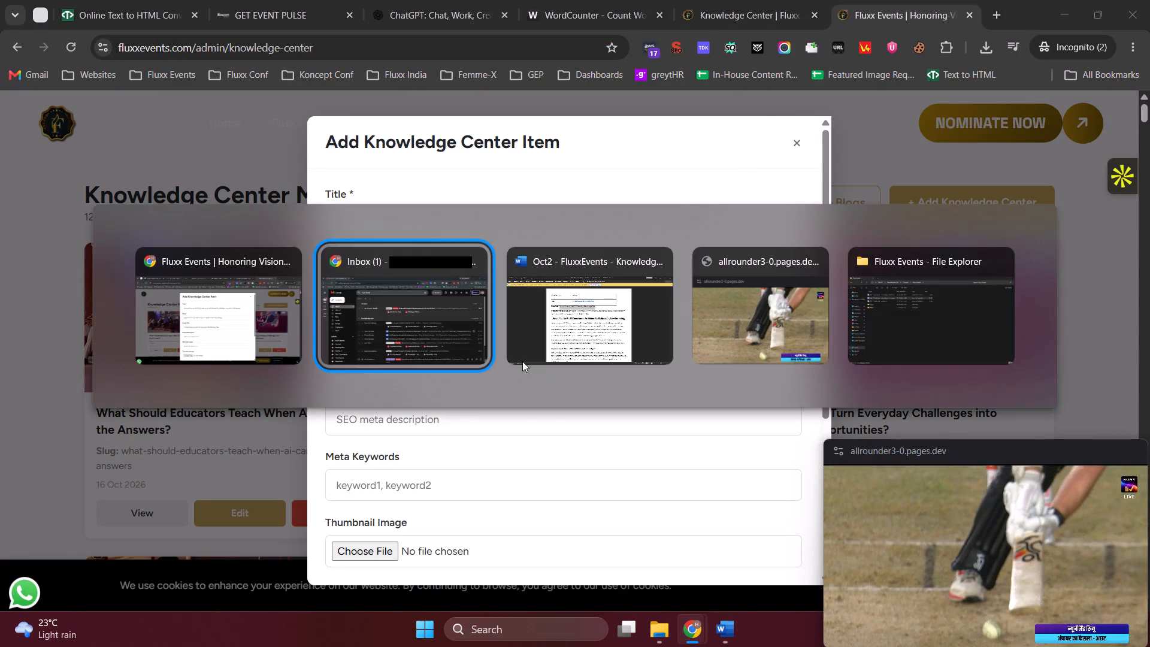
Copy the full meta description from the Oct2 Word document and check its length in WordCounter.
key("alt+Tab")
left_click_drag(586, 264, 409, 243)
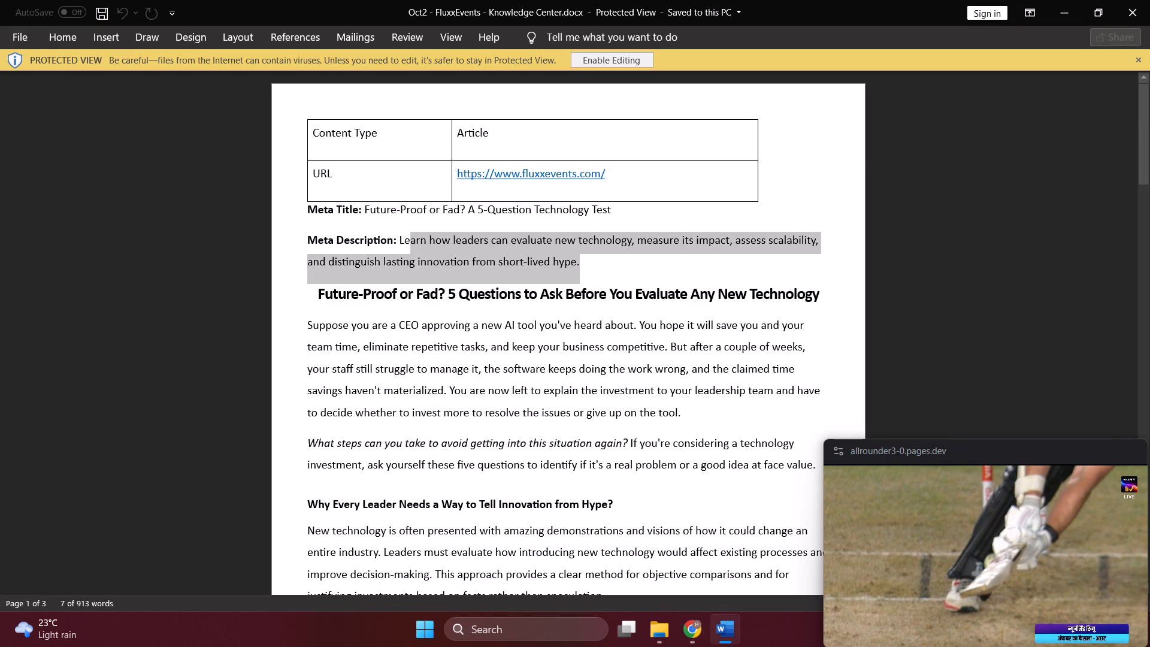
left_click_drag(409, 243, 399, 241)
key("ctrl+c")
key("alt+Tab")
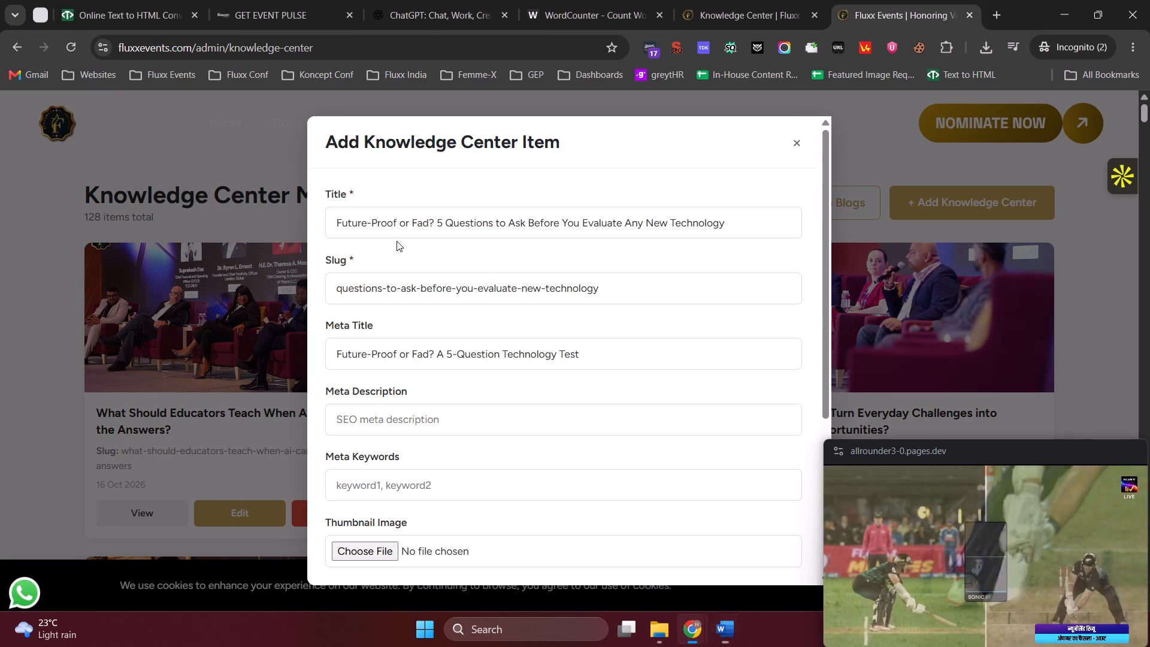
left_click(567, 0)
key("ctrl+a")
key("ctrl+v")
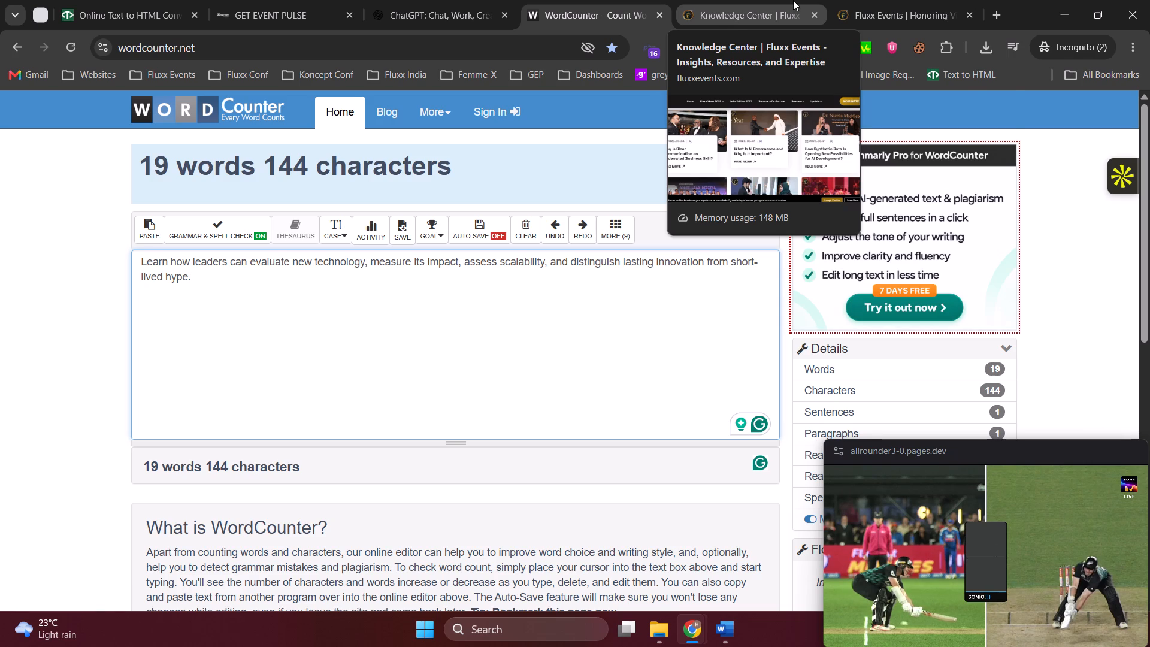
Fill the item's Meta Description with the copied text, "Learn how leaders can evaluate new technology, measure its impact…".
left_click(922, 1)
key("ctrl+v")
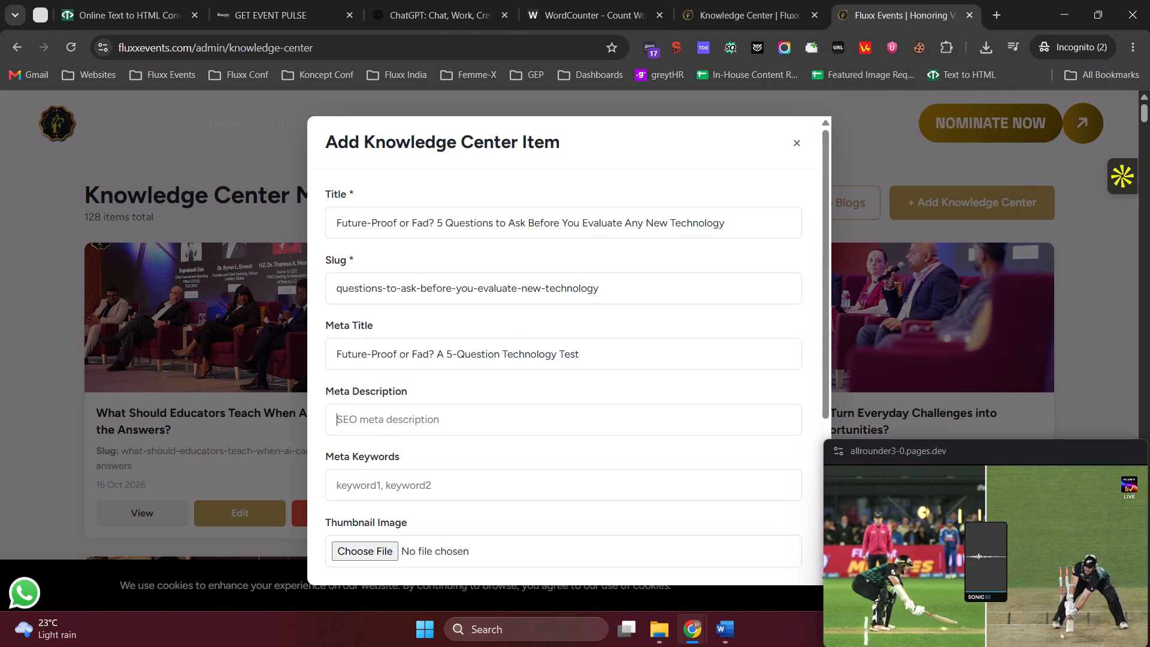
key("Tab")
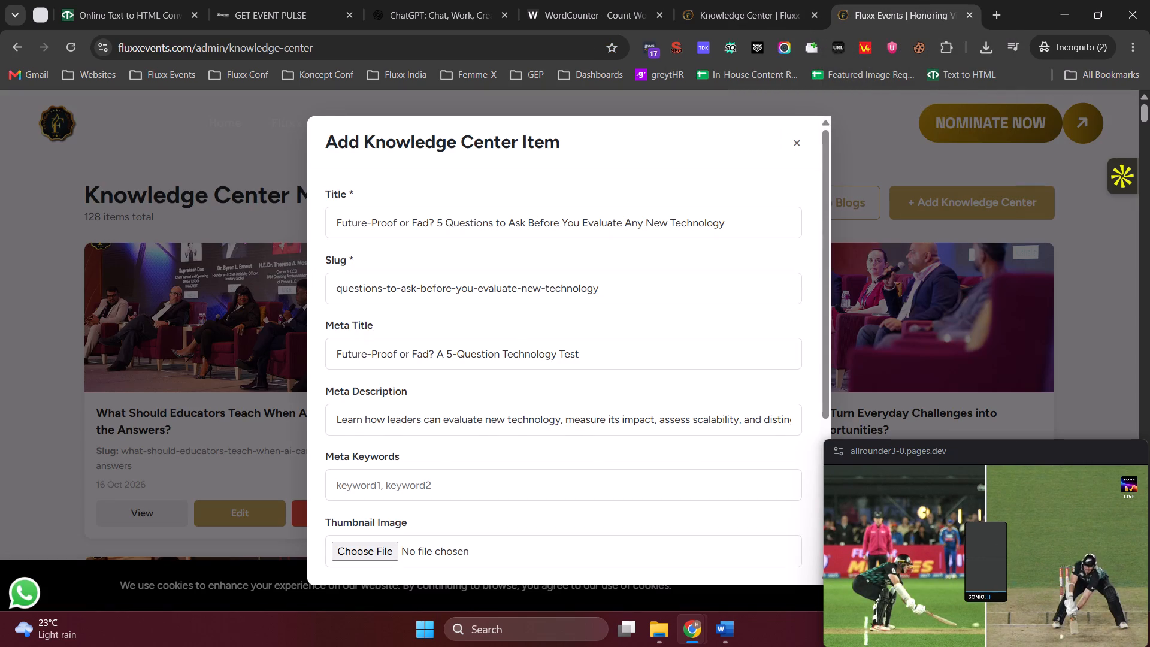
Copy "new technology" from the meta description and enter it as the first meta keyword.
scroll(461, 405, "down", 1)
scroll(417, 309, "up", 1)
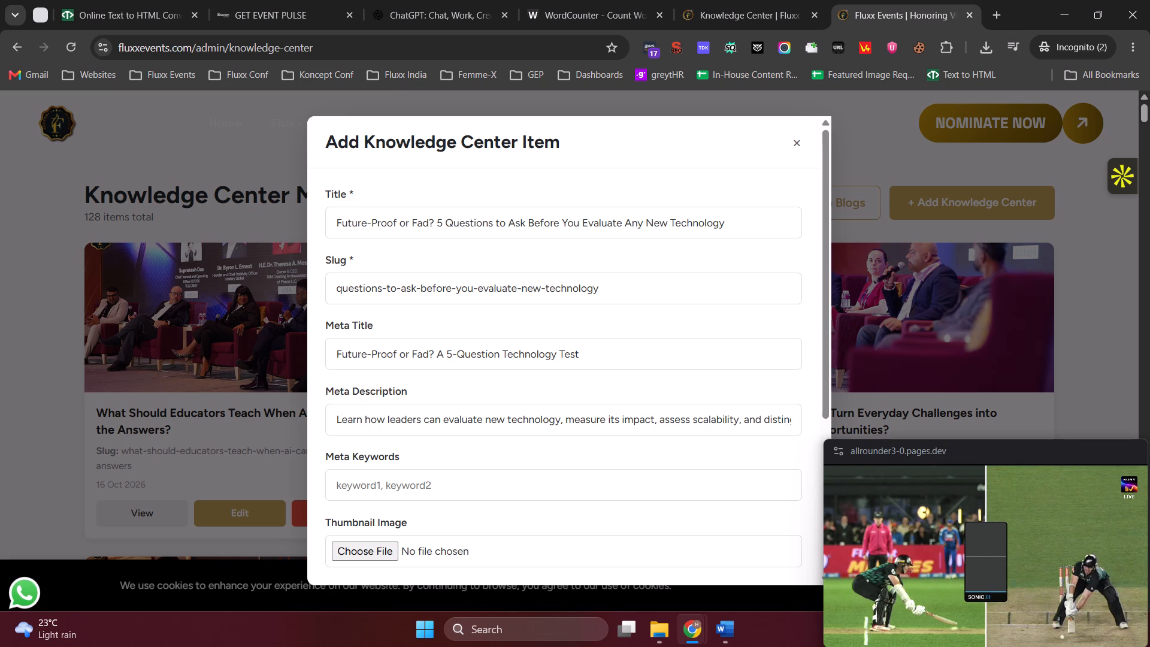
left_click(466, 418)
left_click(503, 416)
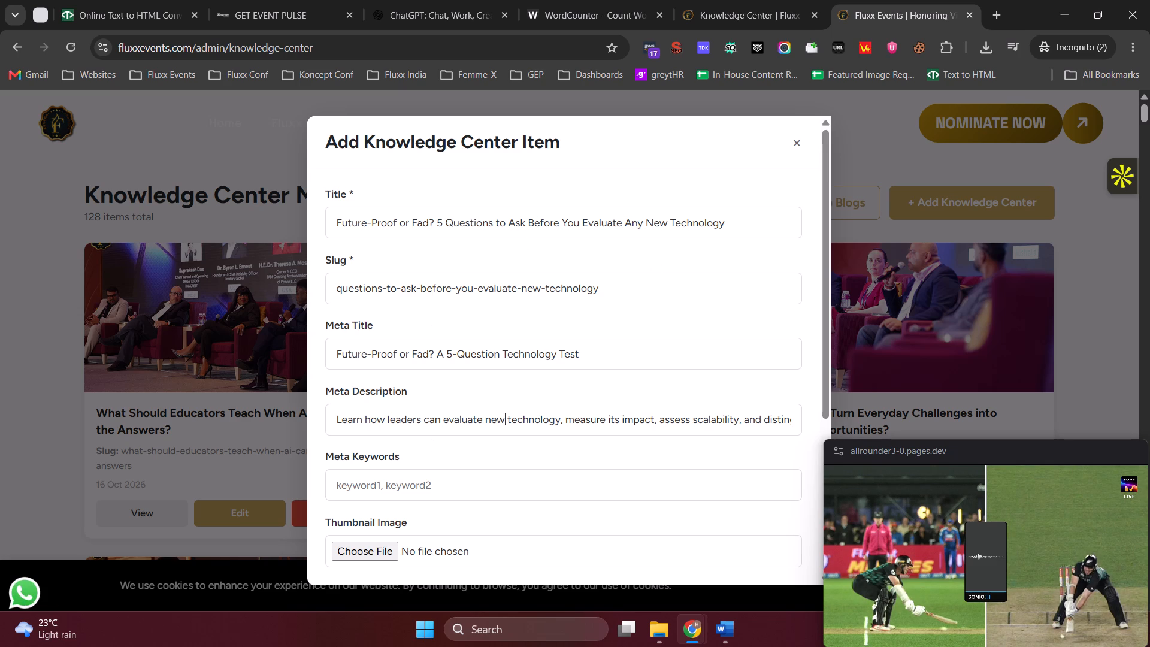
left_click(486, 422)
left_click(559, 416, "shift")
key("ctrl+c")
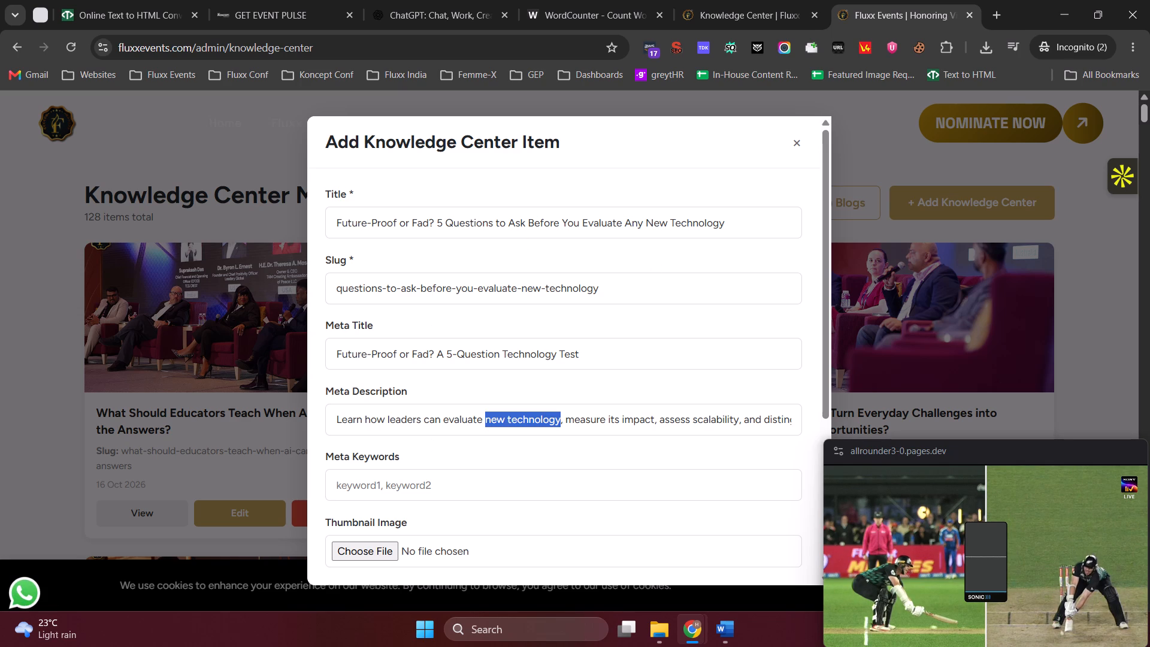
left_click(464, 492)
key("ctrl+v")
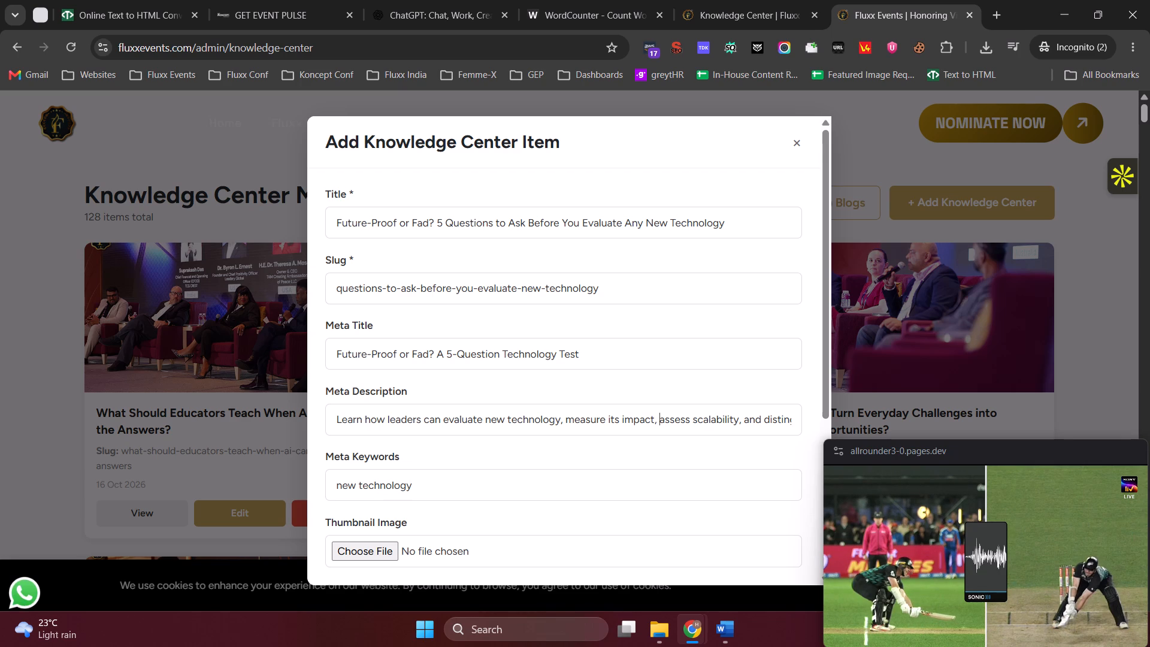
Add "impact" from the meta description as the second meta keyword, separated by commas.
left_click(659, 423)
key("ctrl+Left")
key("ctrl+Left")
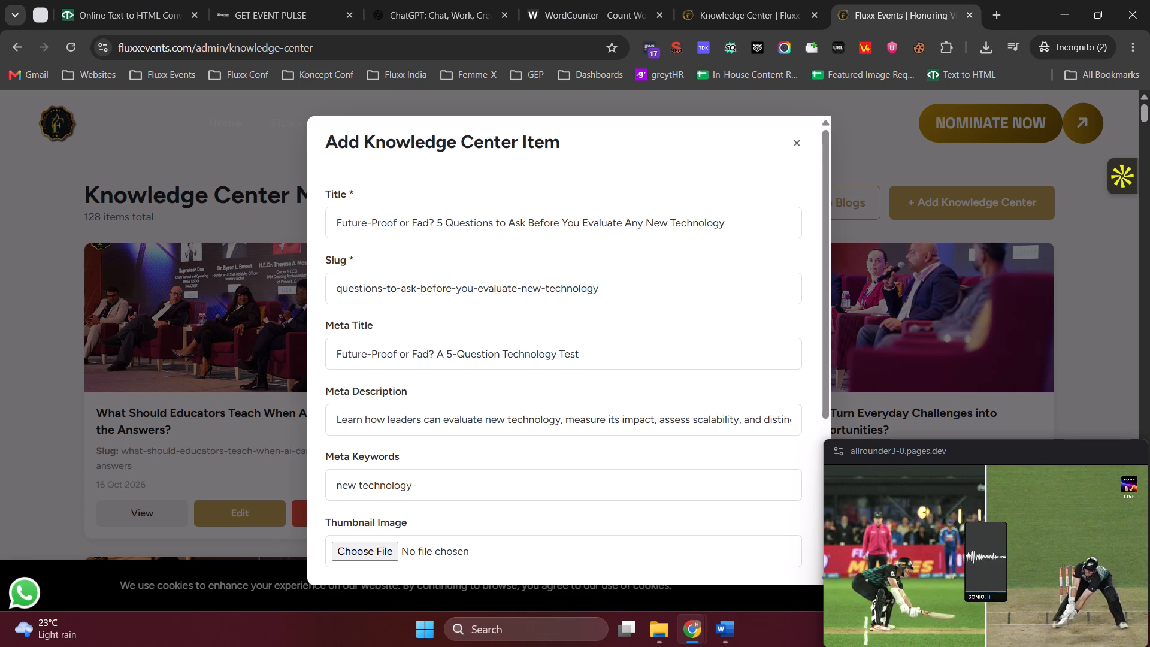
key("ctrl+shift+Right")
key("ctrl+c")
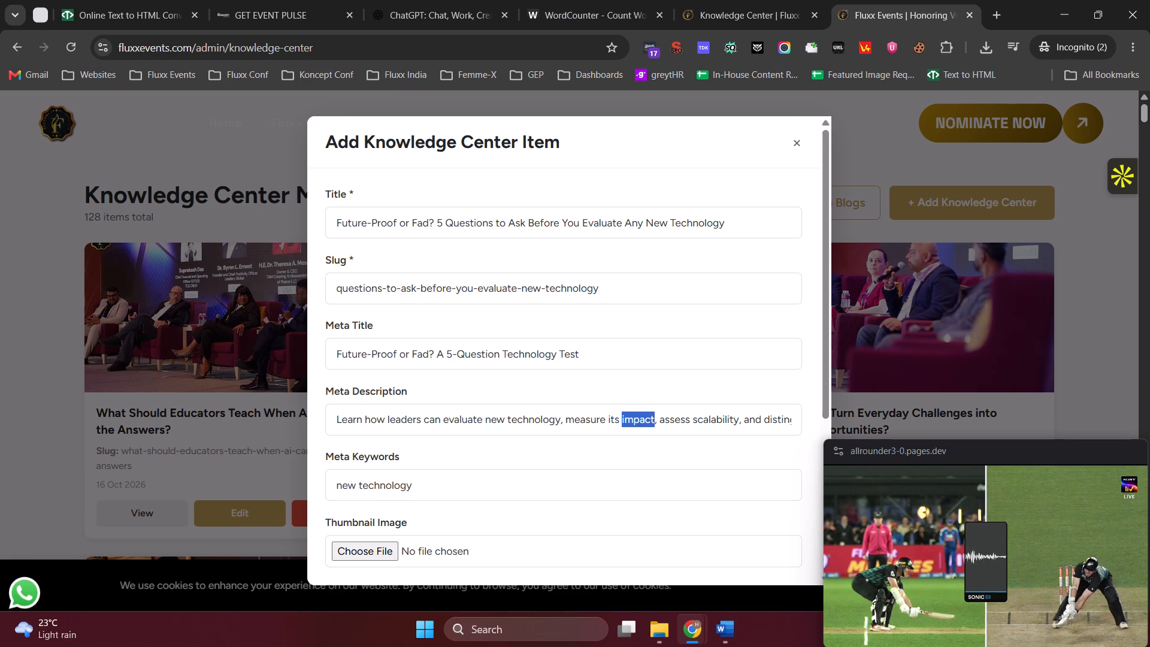
left_click(592, 485)
type(",")
key("space")
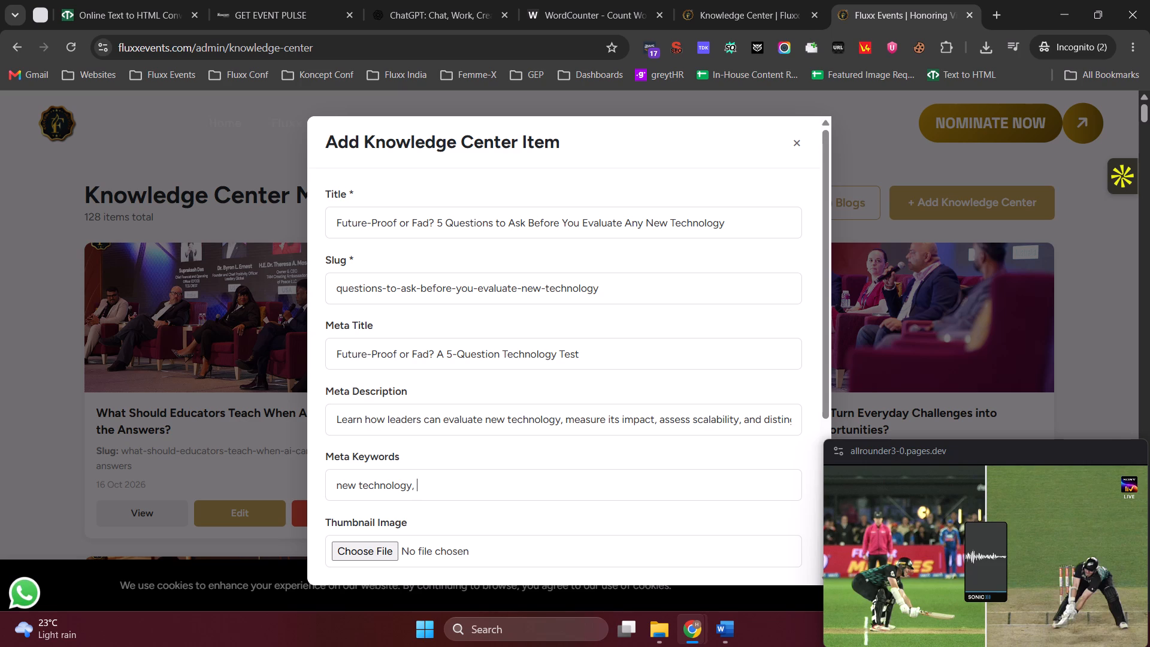
key("ctrl+shift+v")
type(",")
key("space")
Add "scalability" from the meta description as the third meta keyword.
double_click(722, 423)
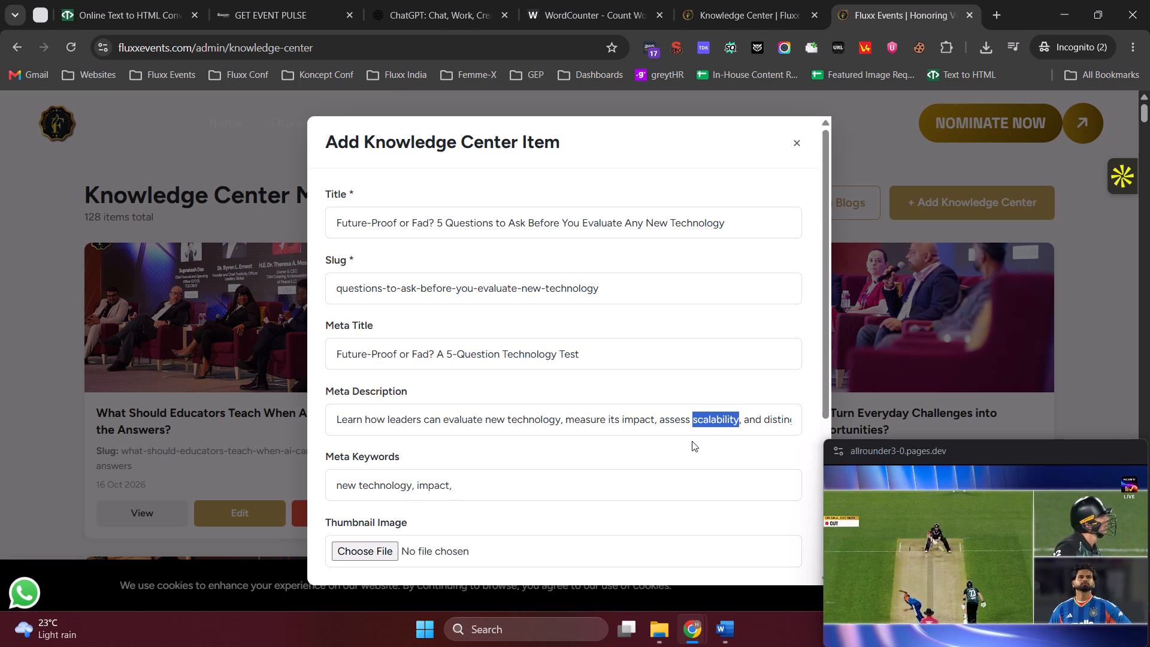
key("ctrl+c")
left_click(553, 493)
key("ctrl+v")
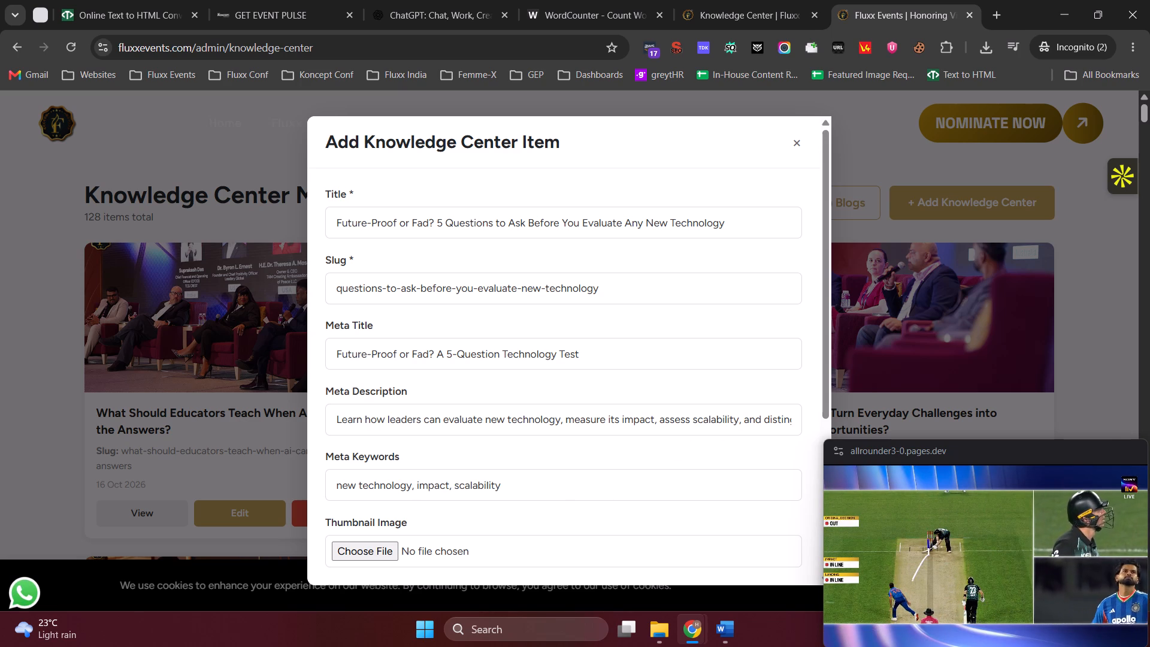
Add "lasting innovation" from the meta description as the fourth meta keyword, after a comma.
left_click(745, 424)
key("ctrl+Right")
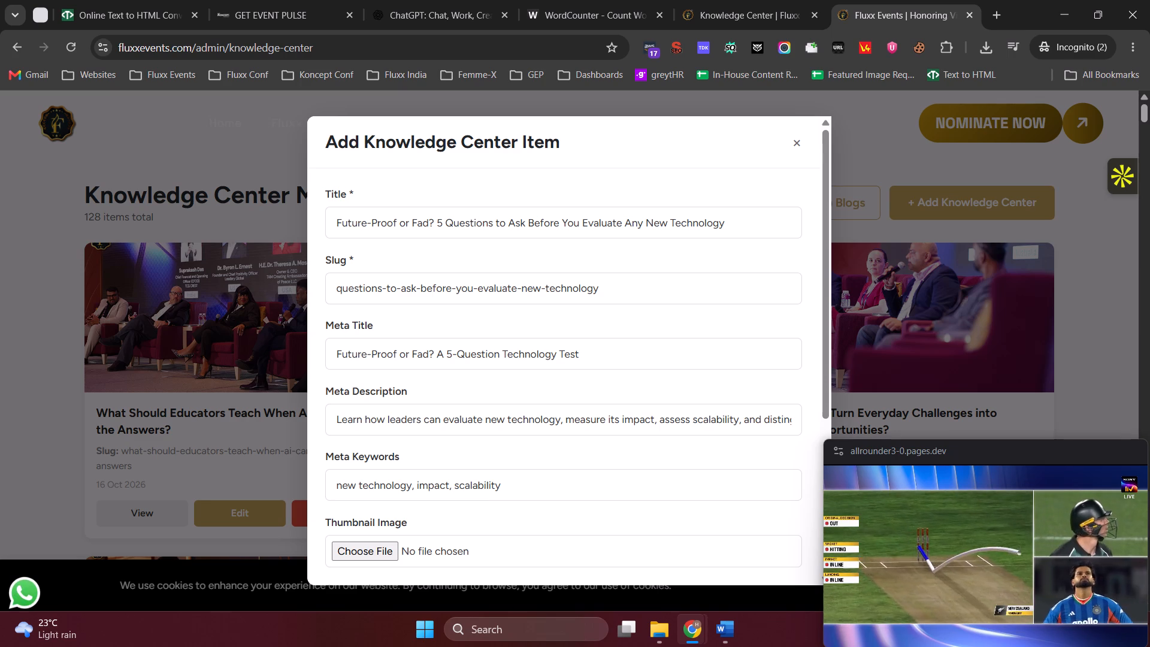
key("ctrl+Right")
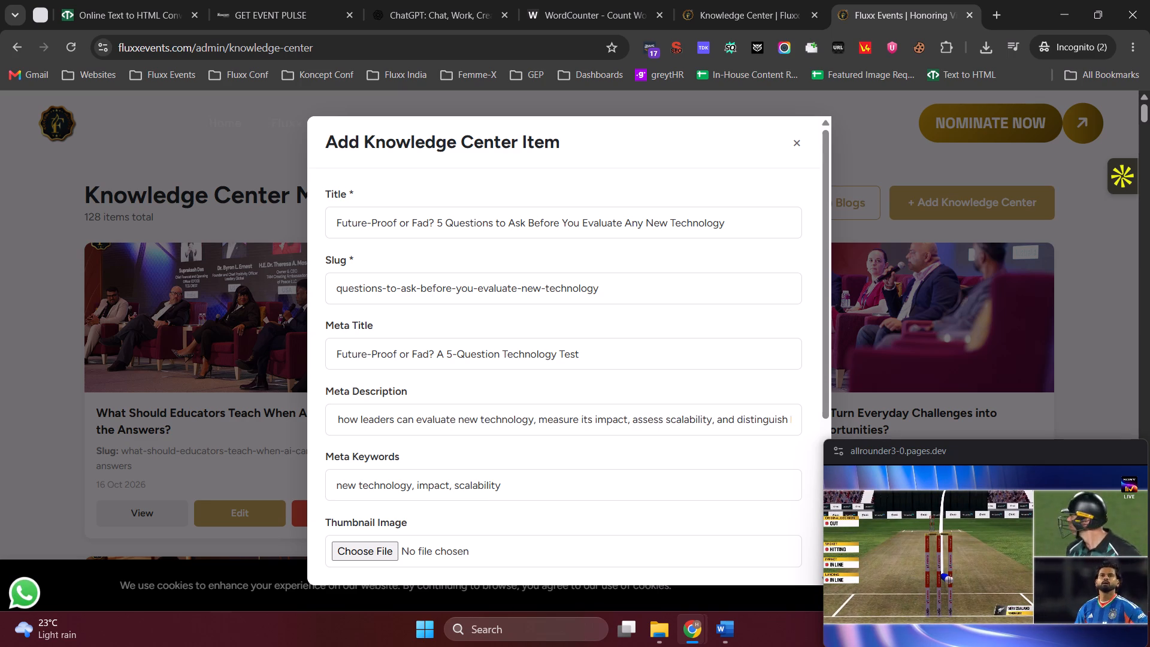
key("ctrl+Right")
key("ctrl+Right")
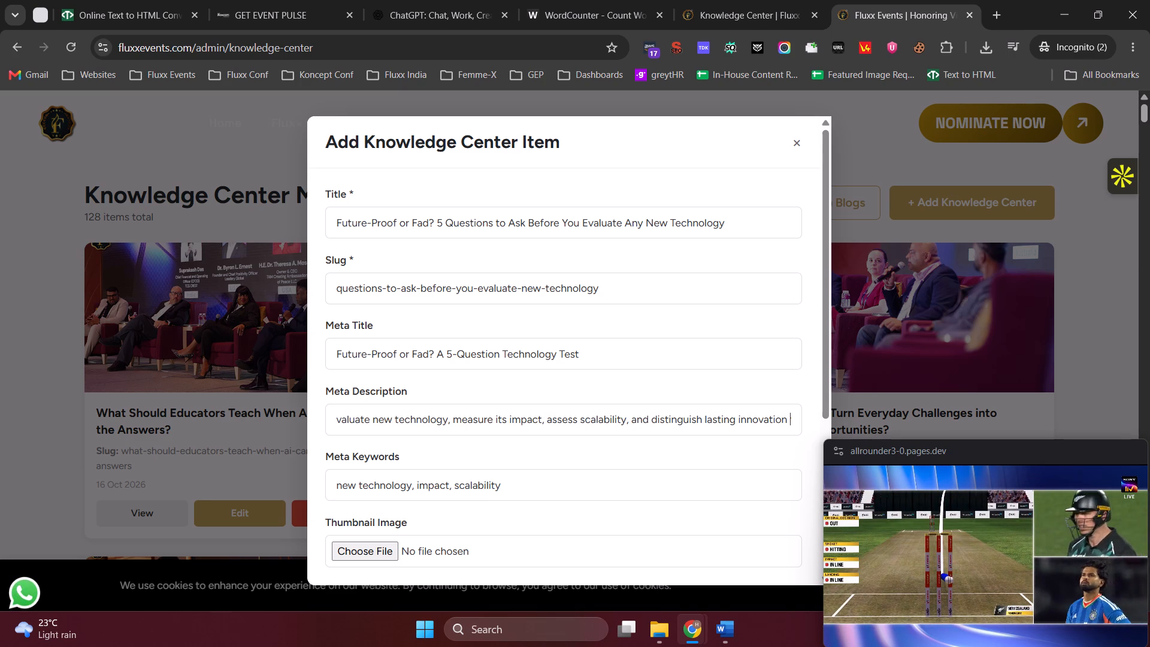
key("ctrl+Right")
key("ctrl+Left")
key("ctrl+Left")
key("ctrl+Right")
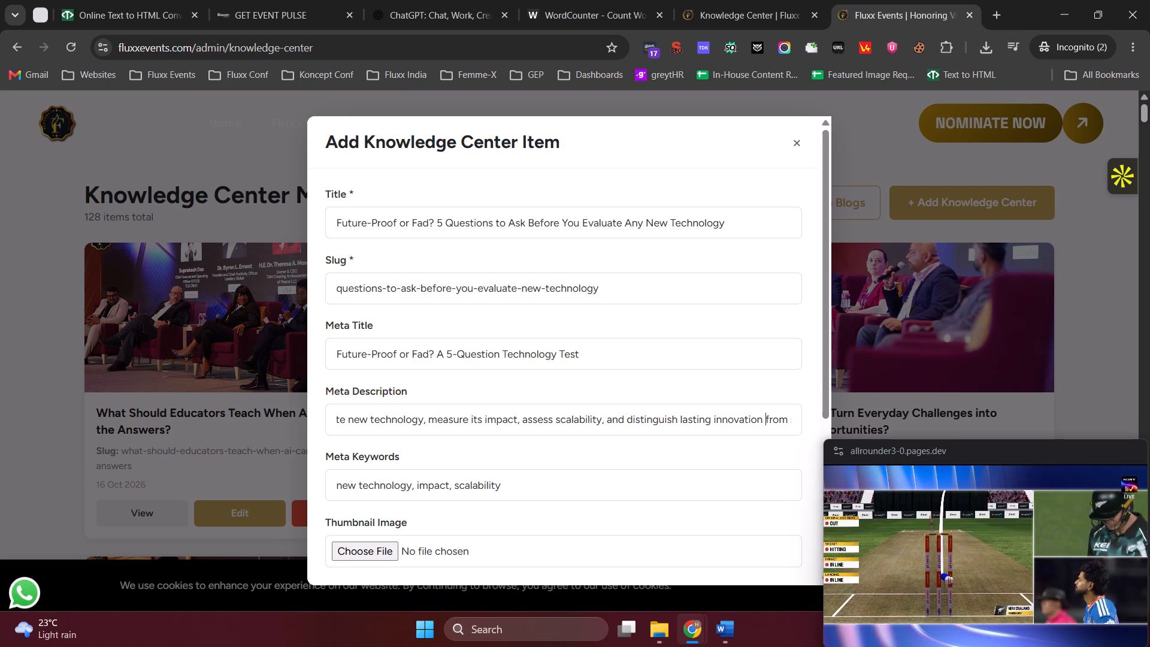
key("Left")
key("ctrl+shift+Left")
key("ctrl+shift+Left")
key("ctrl+c")
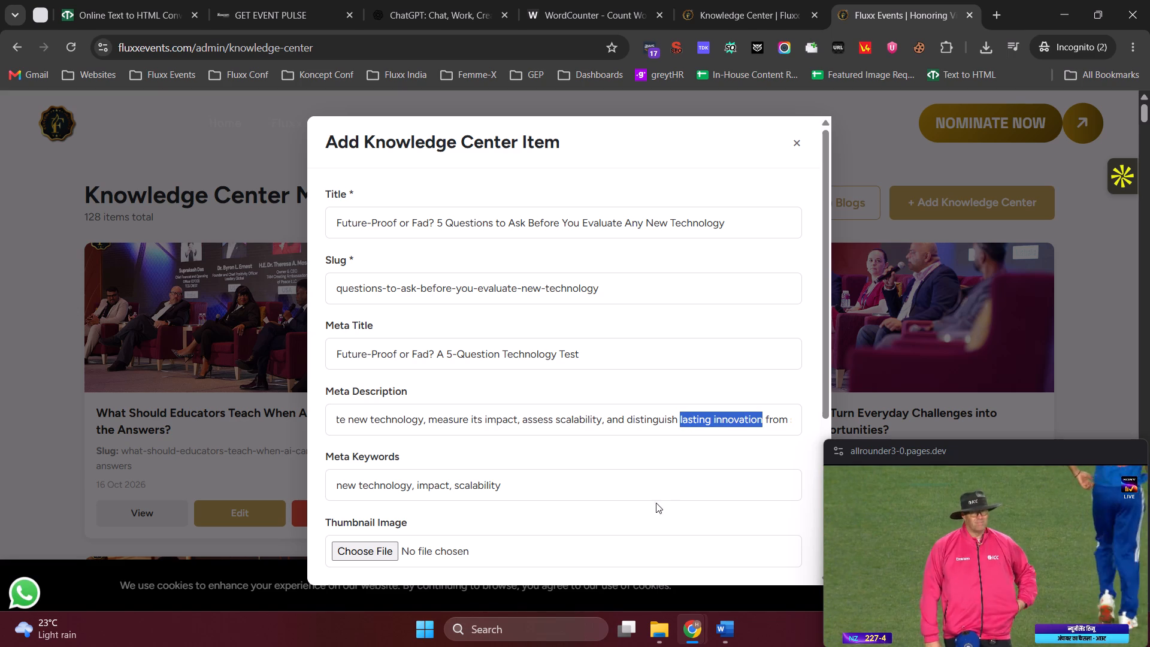
left_click(656, 488)
type(",")
key("space")
key("ctrl+shift+v")
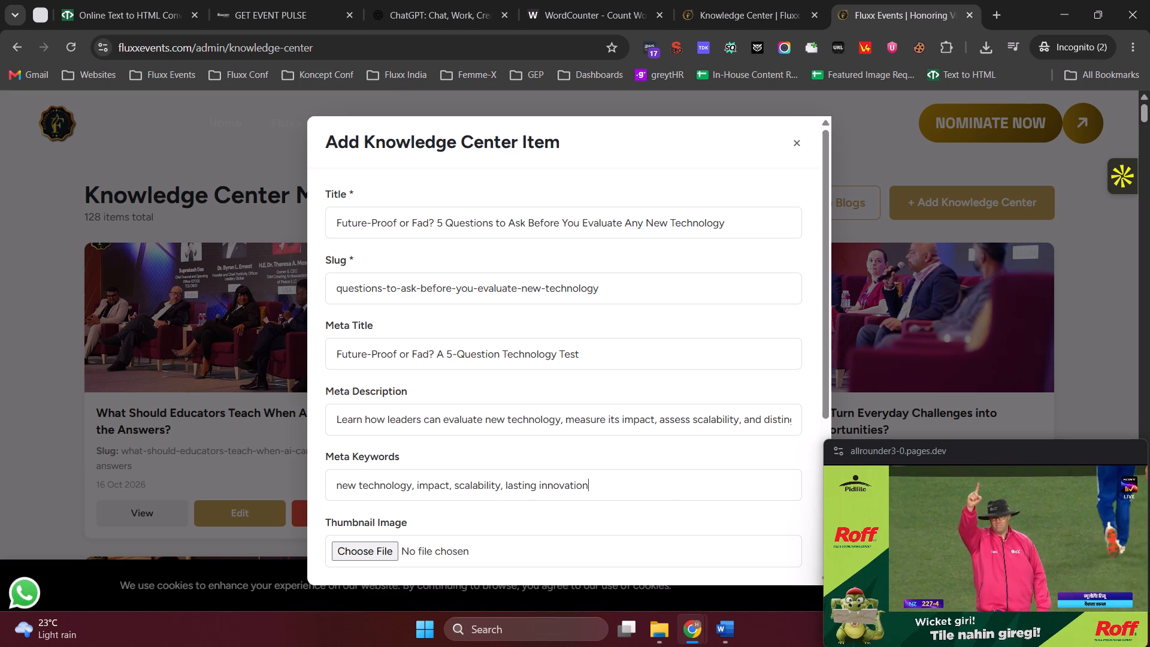
Read through the rest of the meta description to its end, looking for further keyword candidates.
left_click(756, 425)
key("ctrl+Right")
key("ctrl+Right")
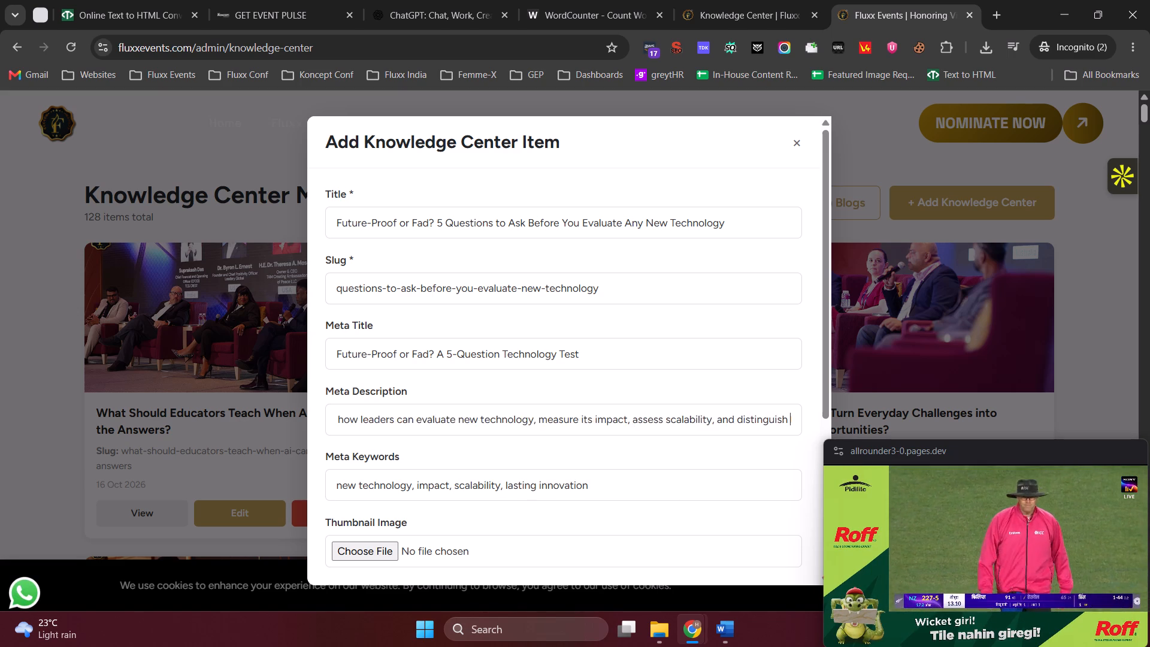
key("ctrl+Right")
key("ctrl+Right")
key("ctrl+Right")
key("ctrl+Right")
key("ctrl+Right")
key("ctrl+Right")
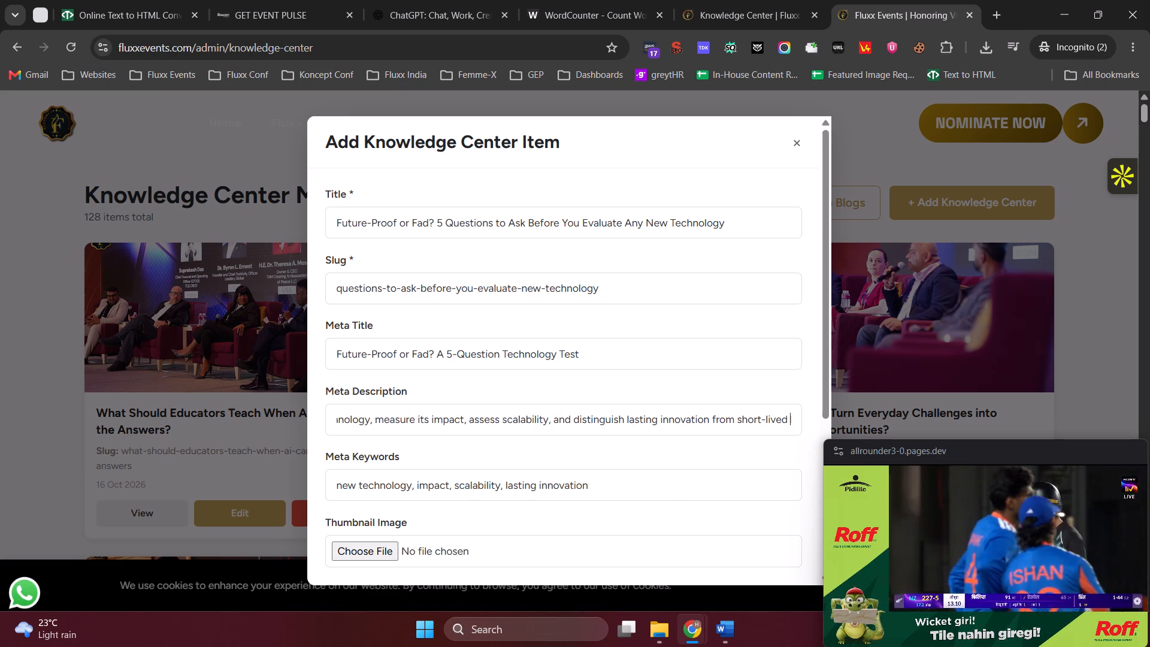
key("ctrl+Right")
key("ctrl+Right")
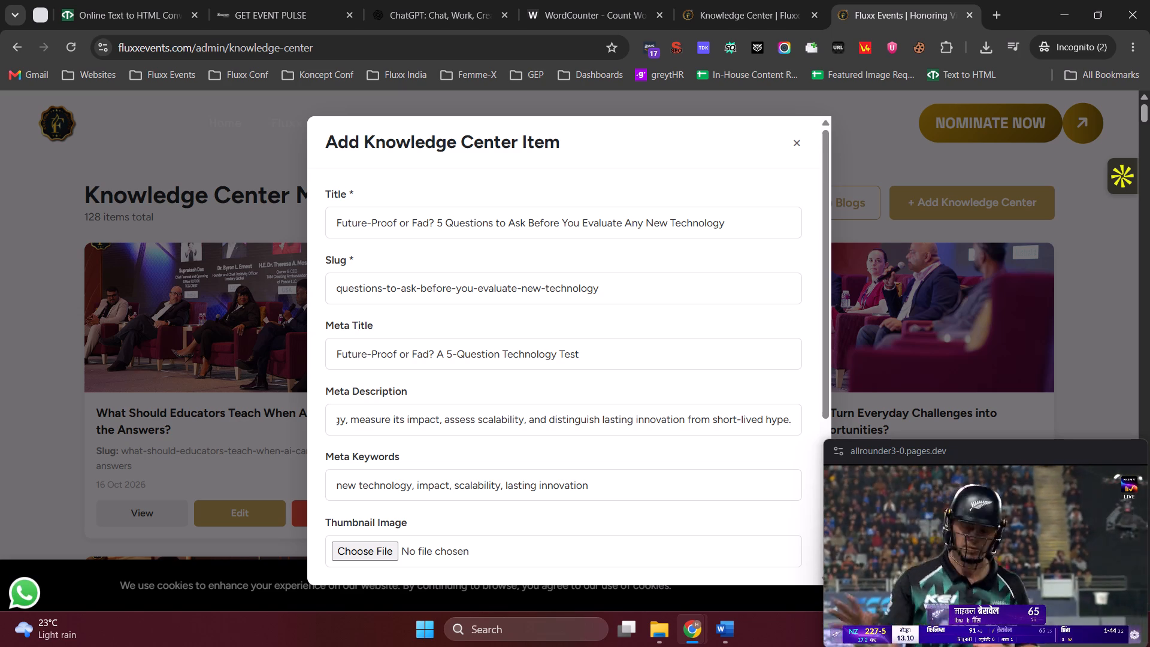
key("ctrl+Right")
key("ctrl+Right")
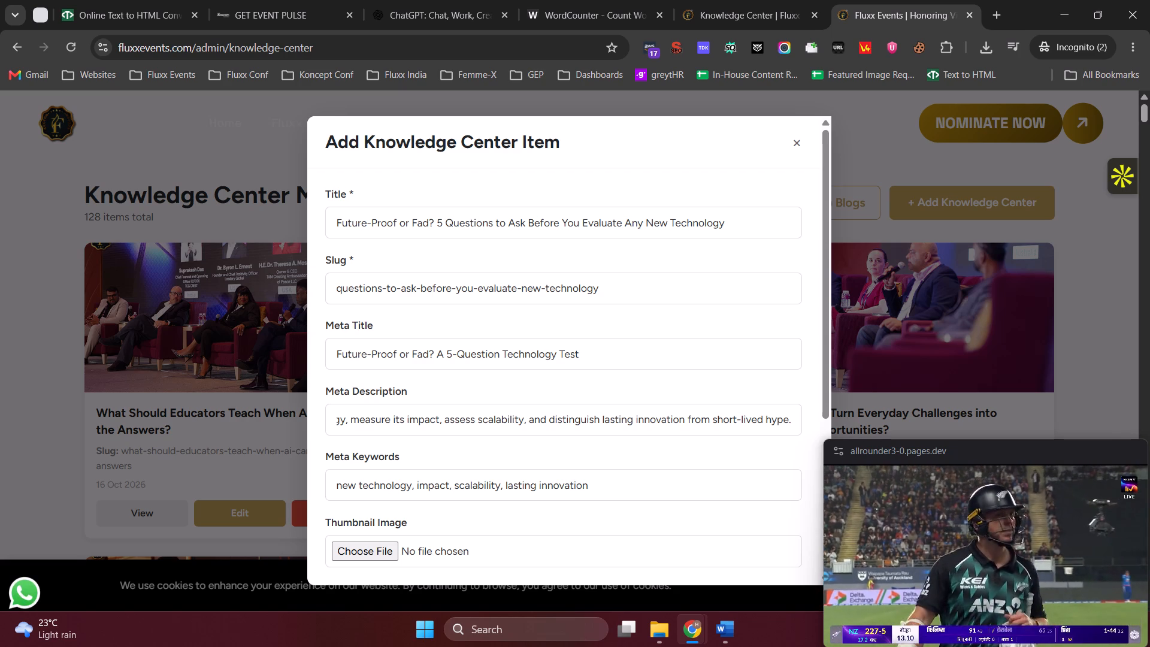
Copy the complete article HTML from the Text-HTML converter into the Knowledge Center item's Content field.
scroll(632, 422, "down", 2)
left_click(426, 485)
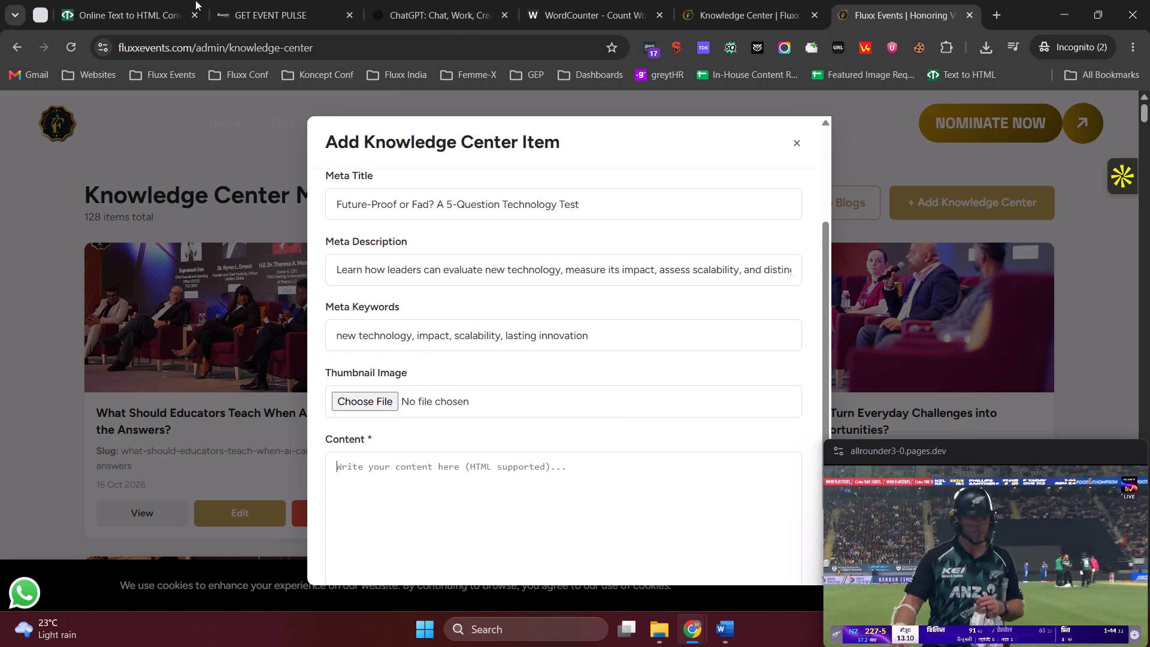
left_click(126, 0)
left_click(706, 303)
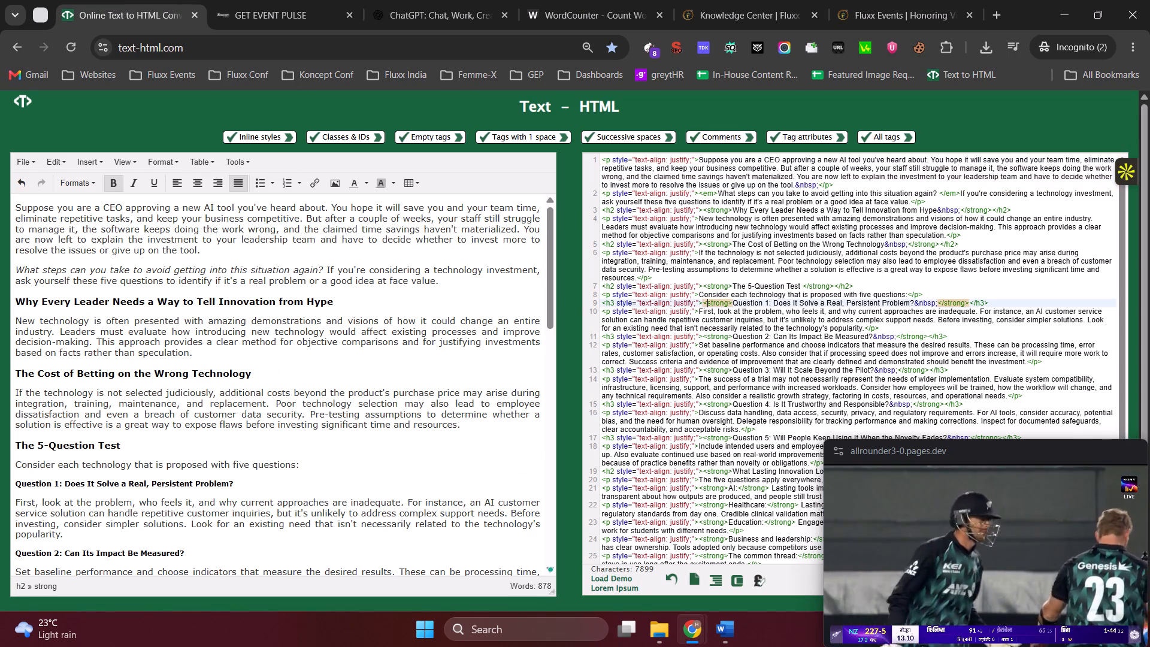
key("ctrl+a")
key("ctrl+c")
key("ctrl+c")
left_click(329, 0)
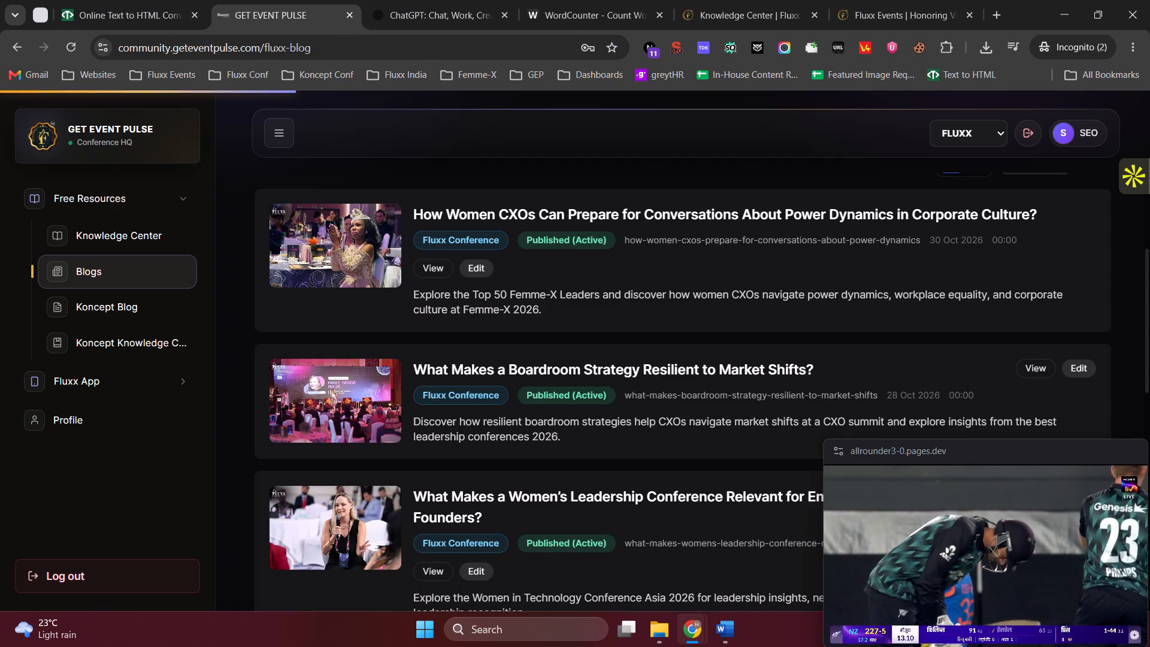
left_click(862, 0)
left_click(439, 471)
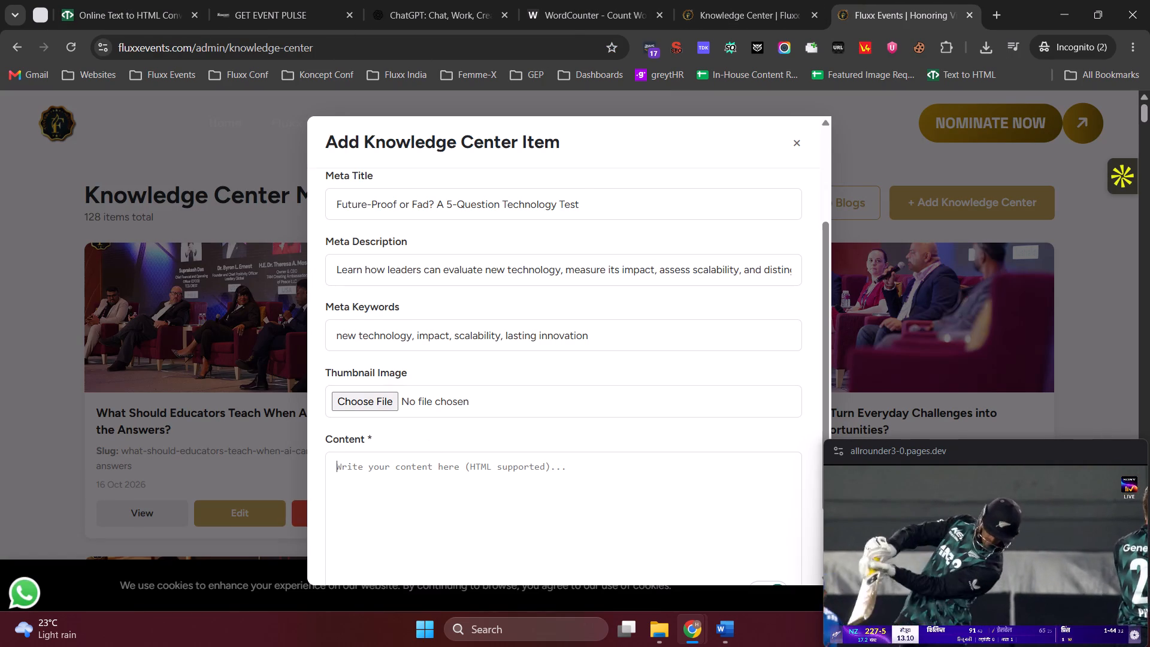
Paste the copied article HTML into the Content field and check it through to the closing Interesting Reads links.
key("ctrl+v")
scroll(443, 466, "down", 9)
scroll(522, 370, "down", 4)
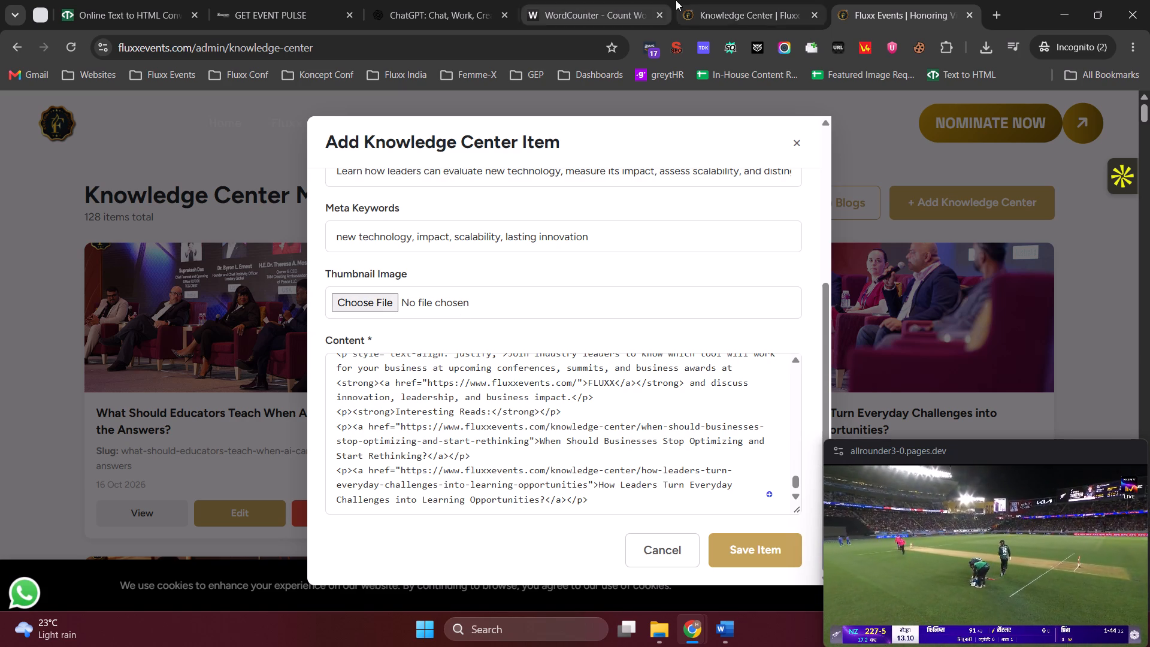
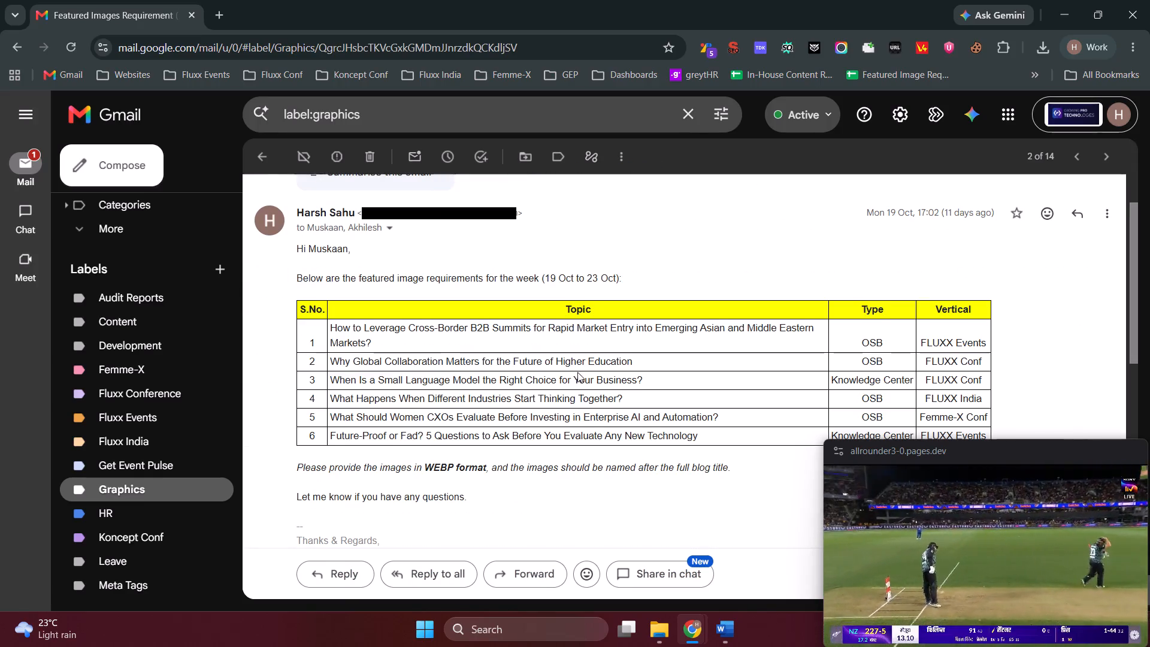
Download the featured image "Future-Proof or Fad 5 Questions to Ask Before You Evaluate Any New Technology (22nd Oct).webp" from the email thread's latest reply.
scroll(578, 372, "down", 1)
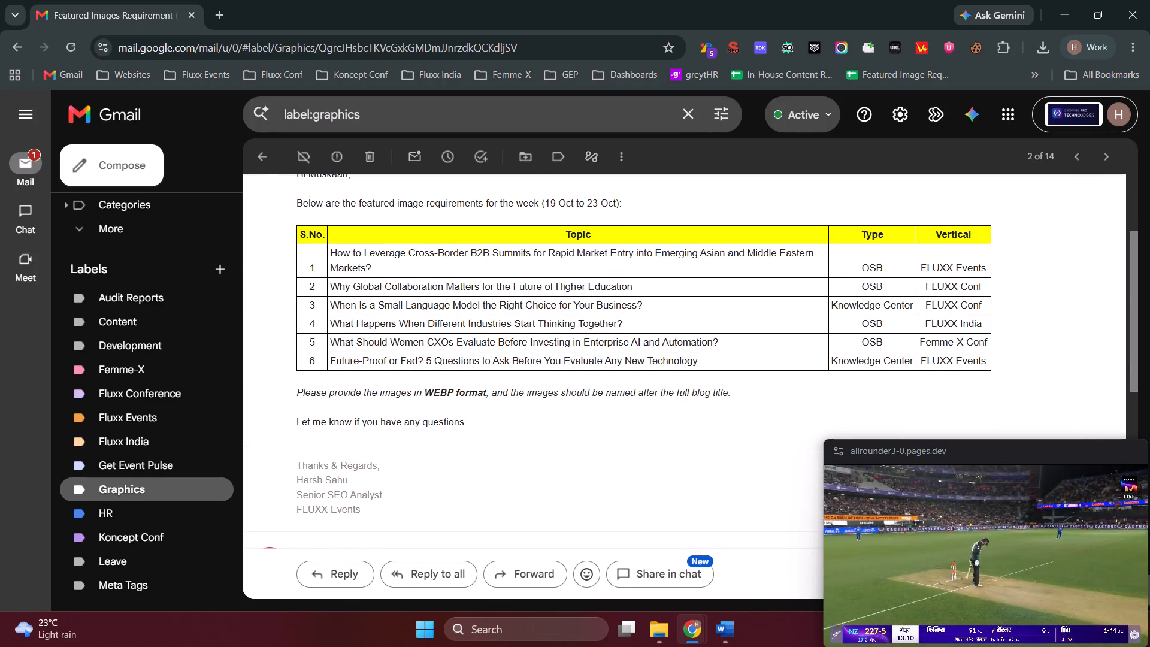
scroll(502, 352, "down", 5)
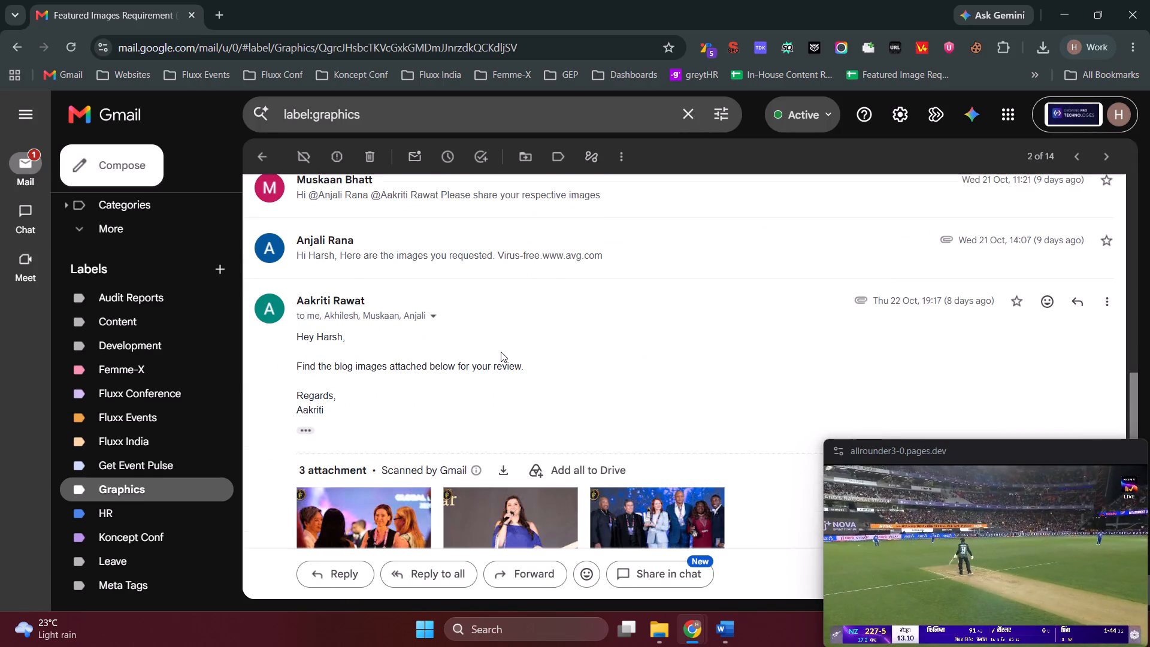
scroll(516, 341, "down", 2)
left_click(395, 367)
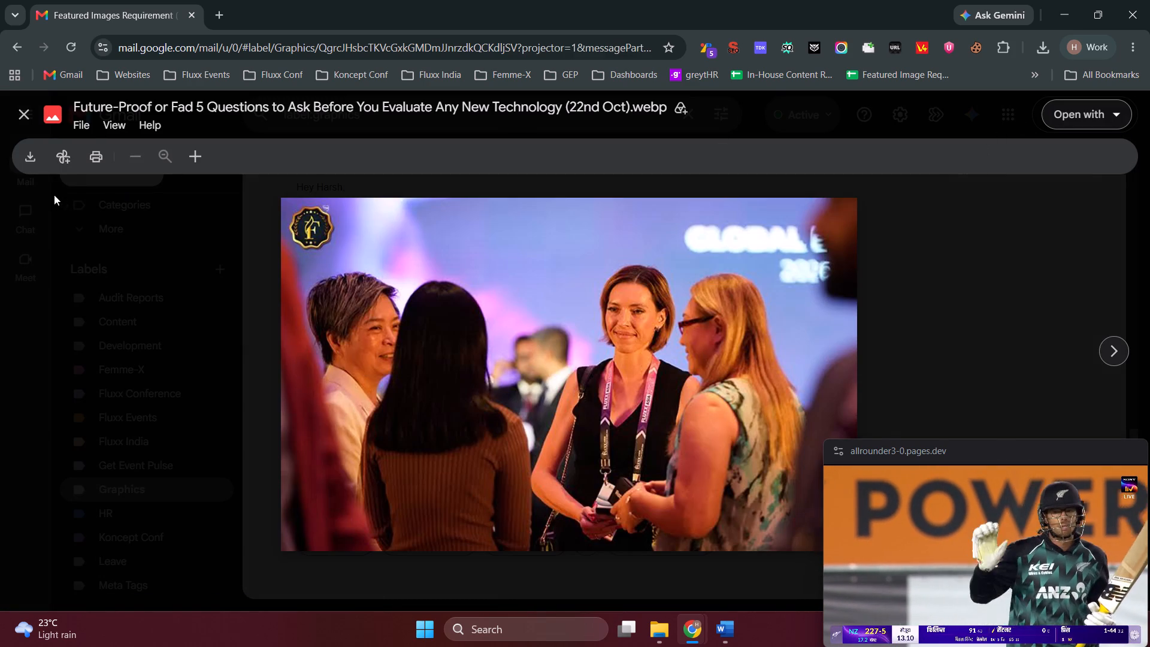
left_click(33, 159)
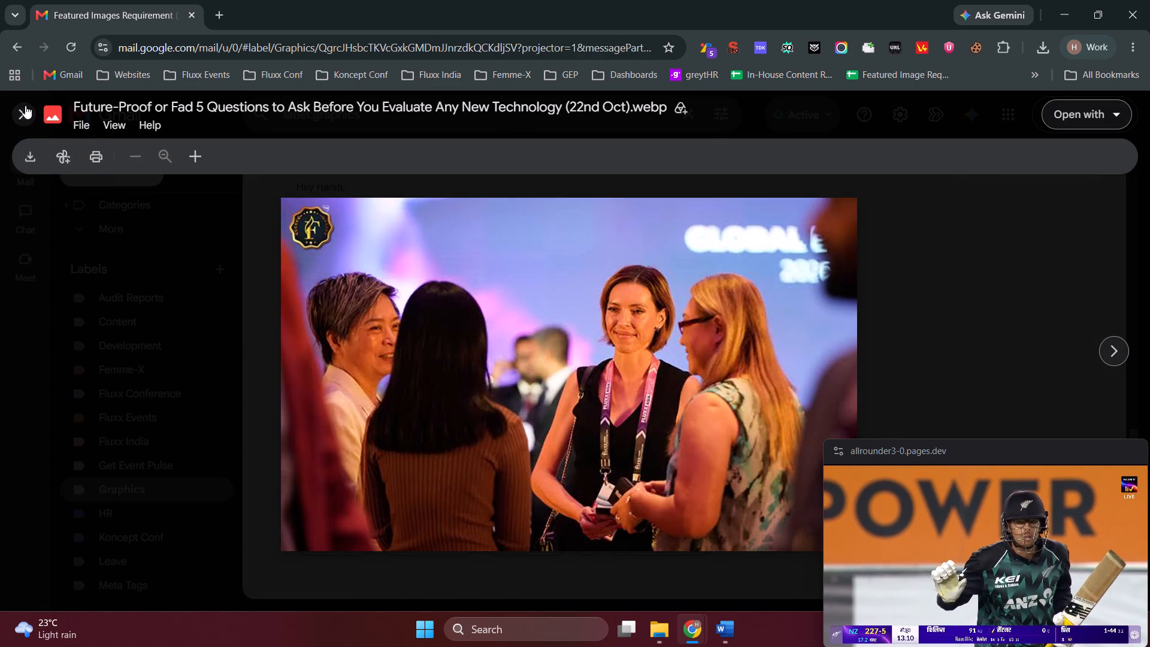
left_click(18, 109)
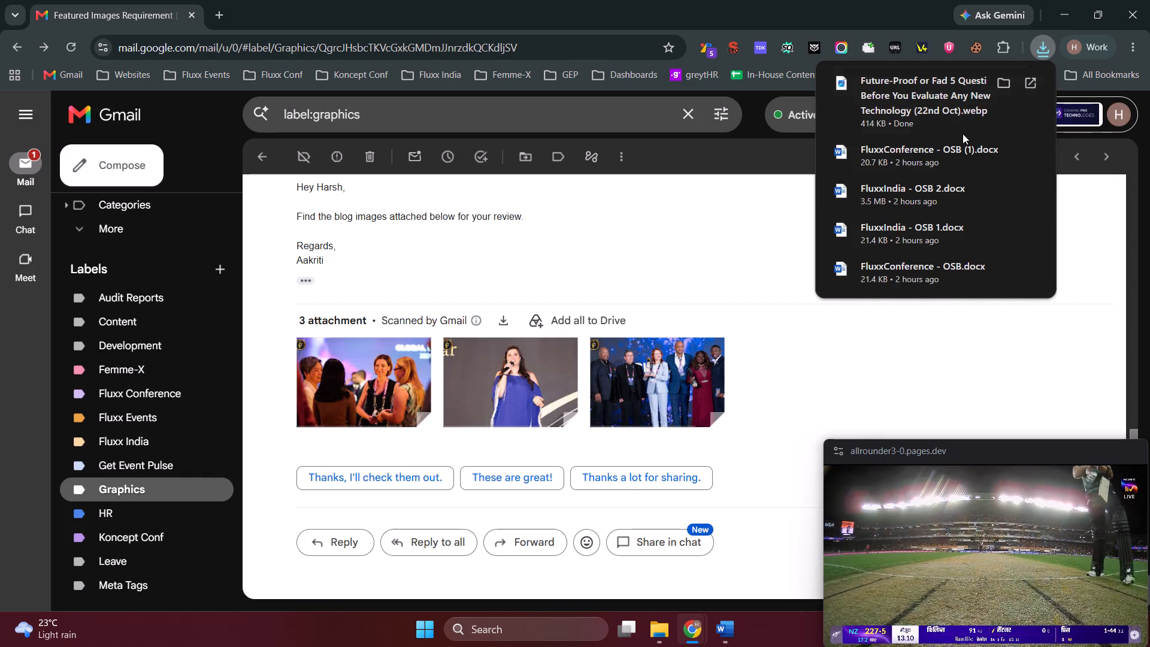
Open the folder containing the downloaded "Future-Proof or Fad" image in File Explorer.
left_click(1009, 86)
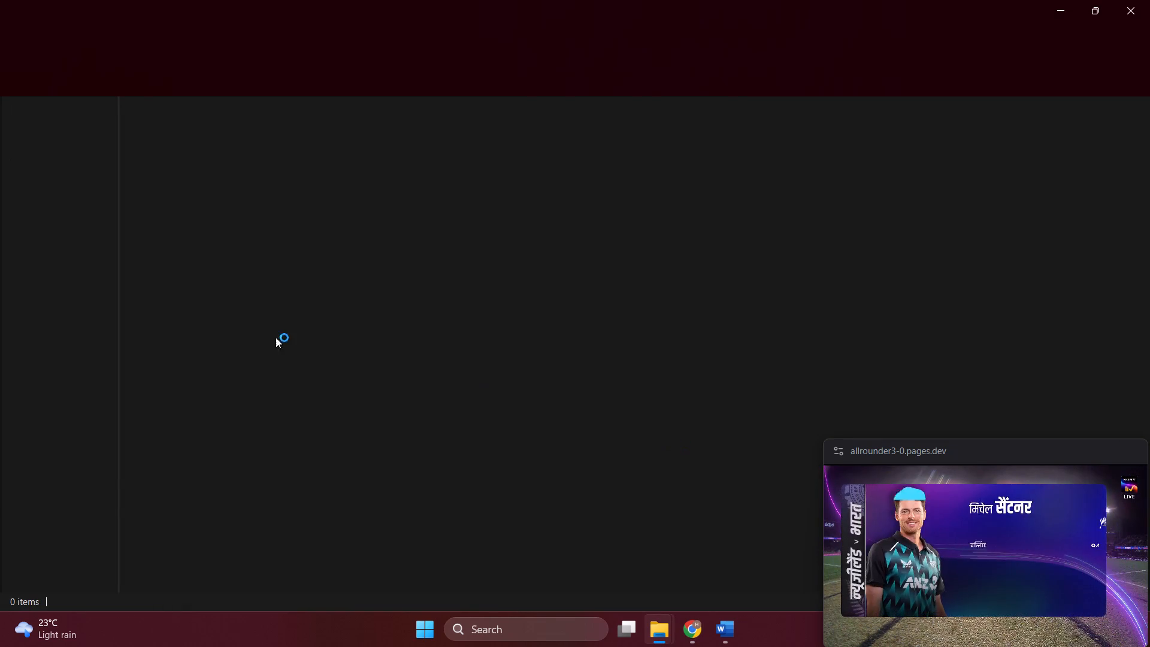